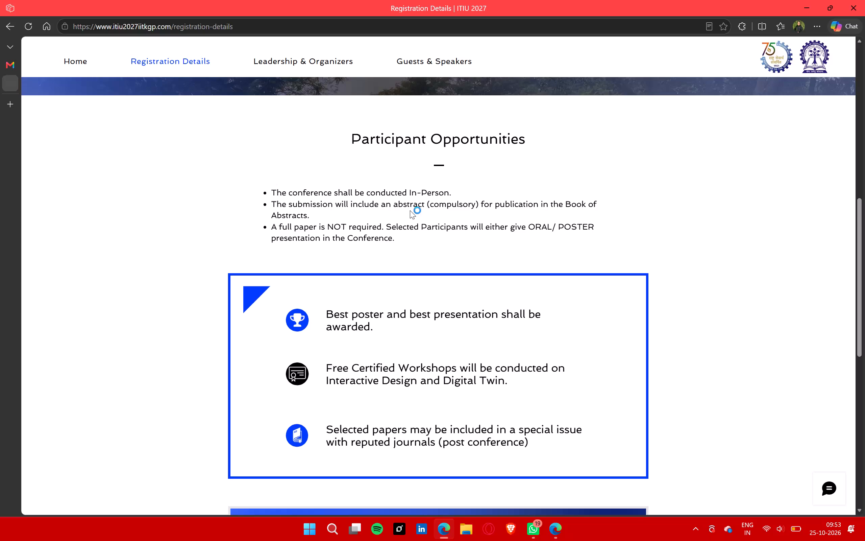
Read through the participant opportunities, the registration fees table and its notes on the Registration Details page.
scroll(384, 210, down, 1)
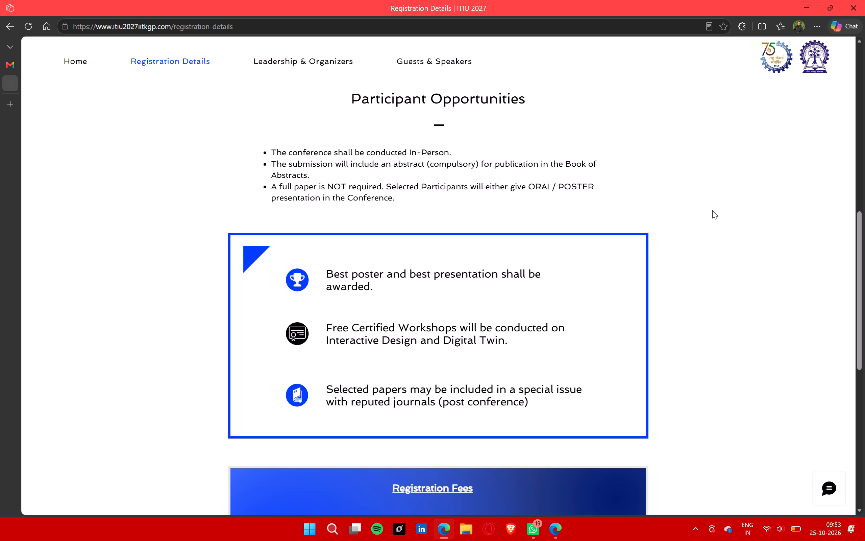
scroll(712, 210, down, 3)
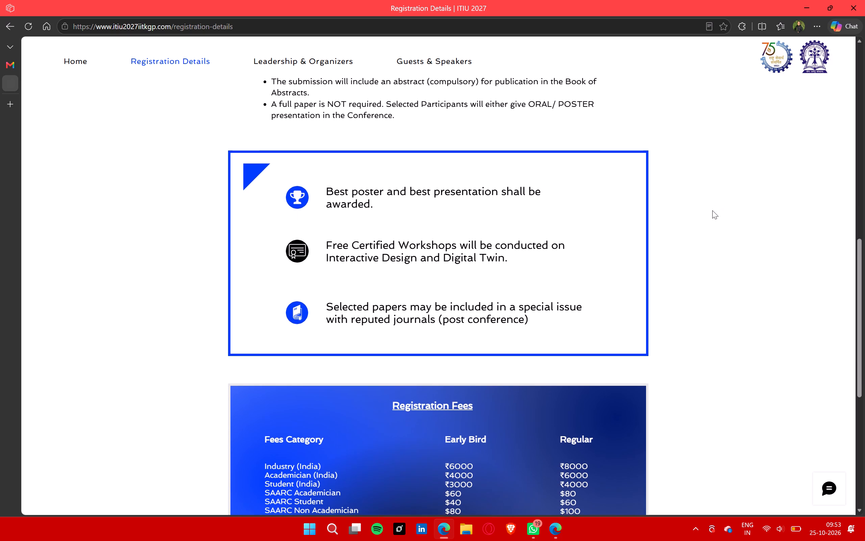
scroll(712, 210, down, 2)
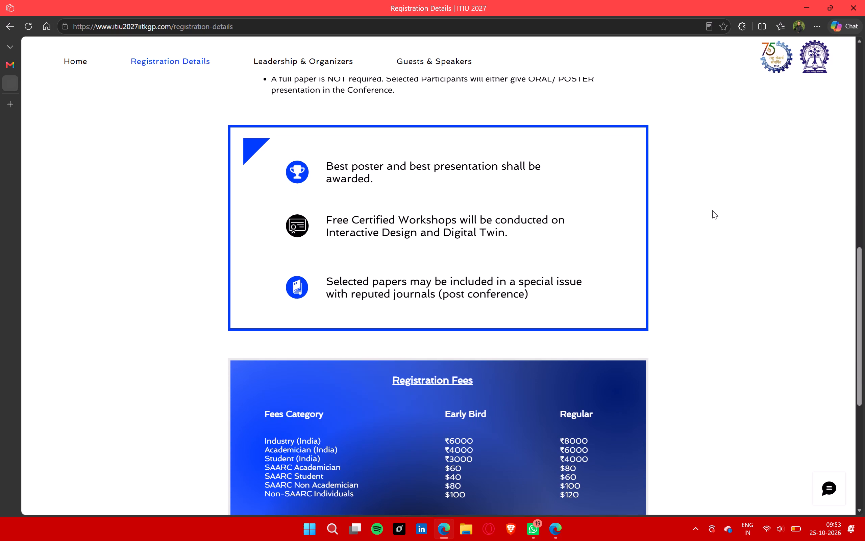
scroll(712, 210, down, 1)
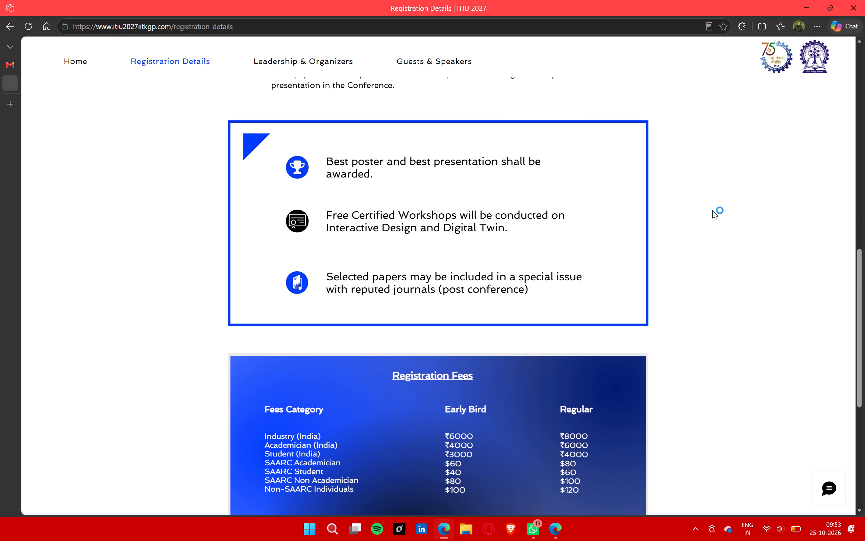
scroll(712, 210, down, 4)
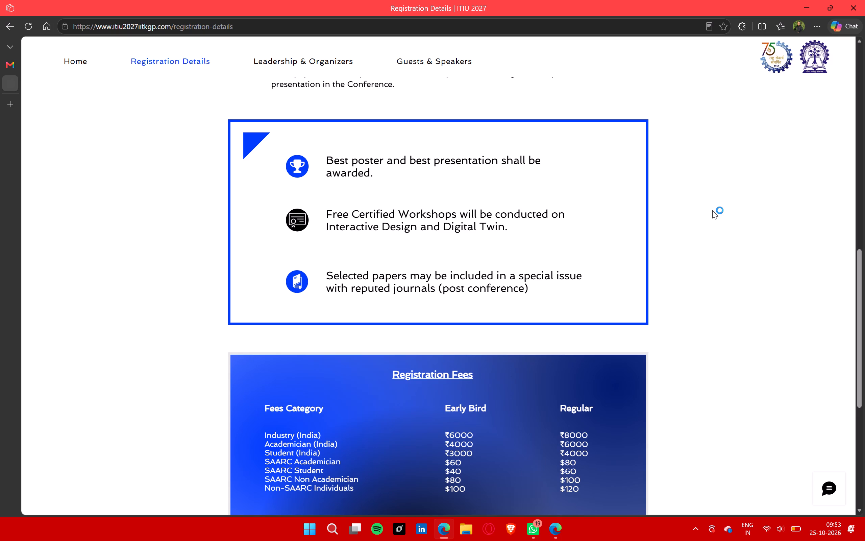
scroll(712, 210, down, 6)
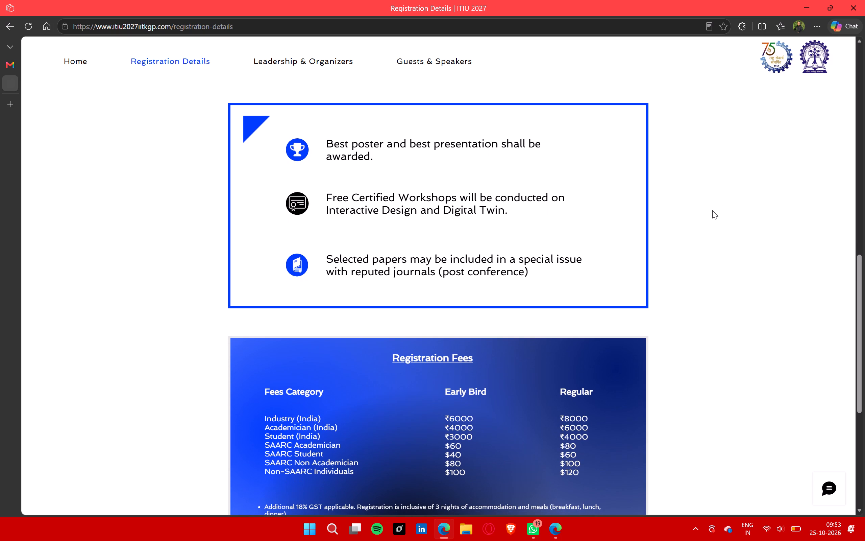
scroll(712, 210, down, 2)
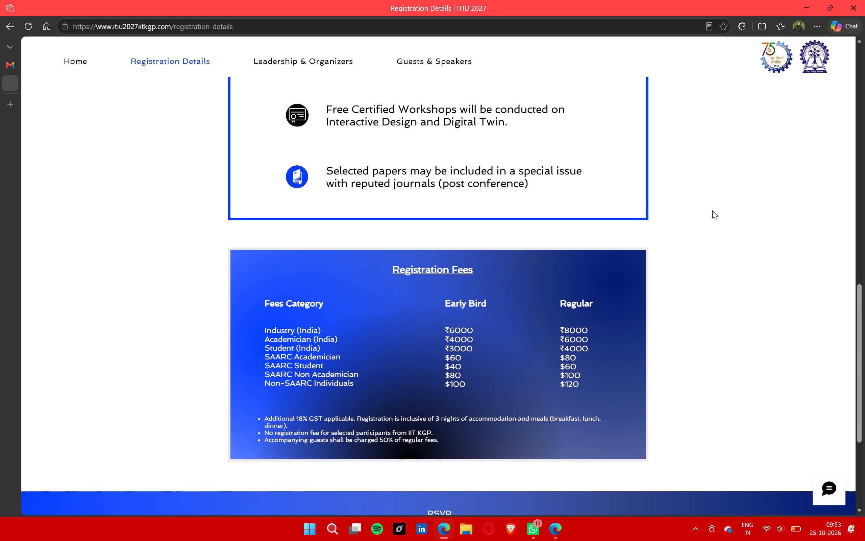
scroll(712, 210, down, 1)
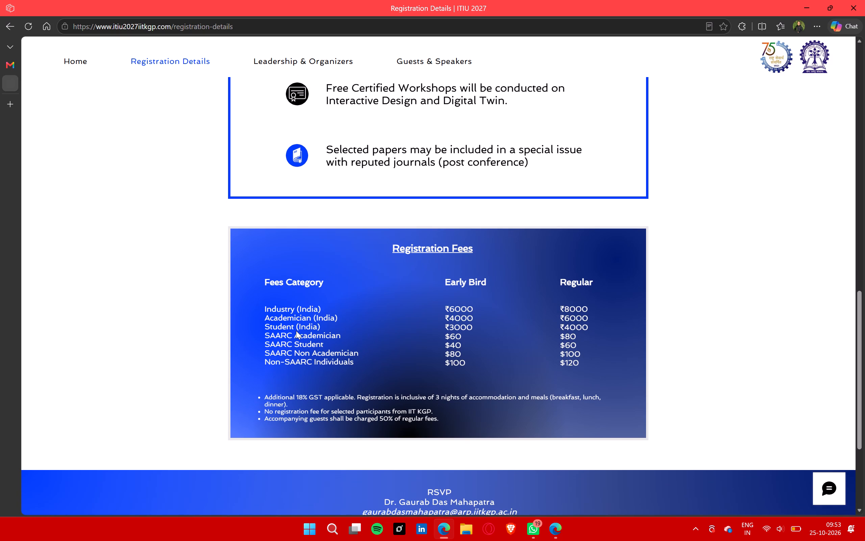
scroll(296, 331, down, 5)
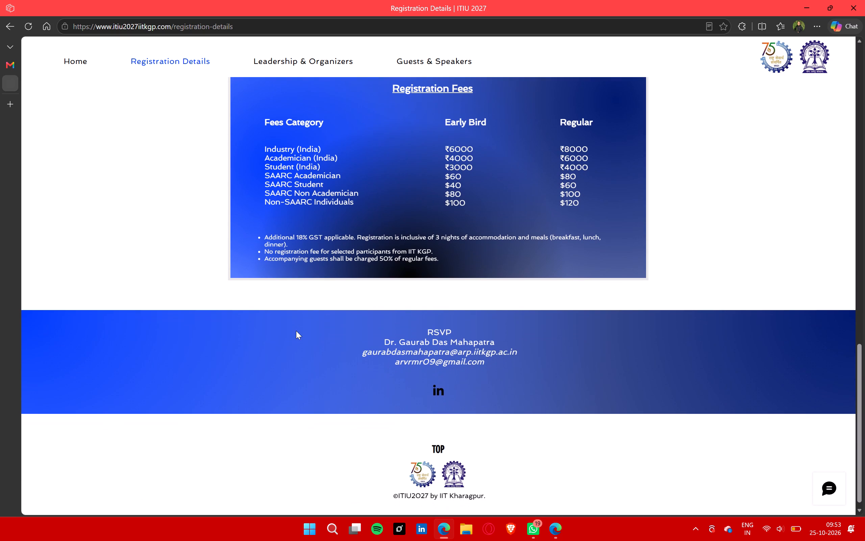
scroll(296, 331, down, 3)
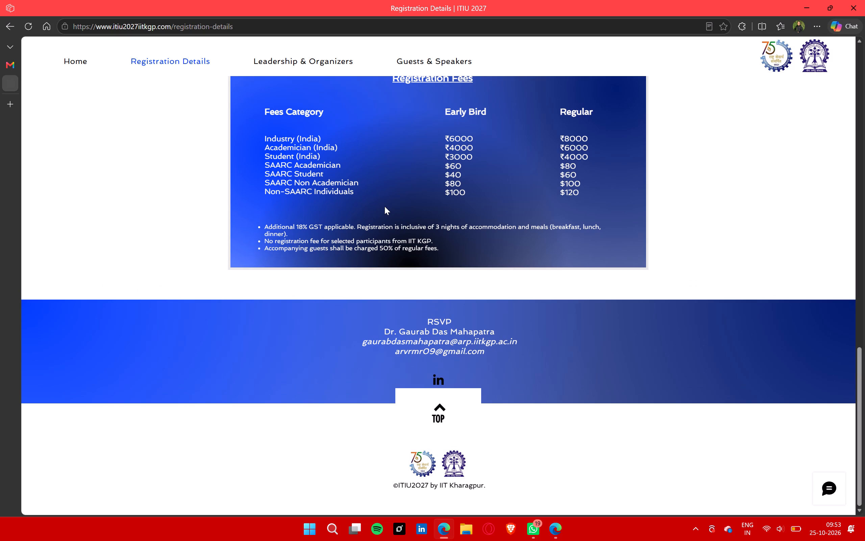
click(385, 206)
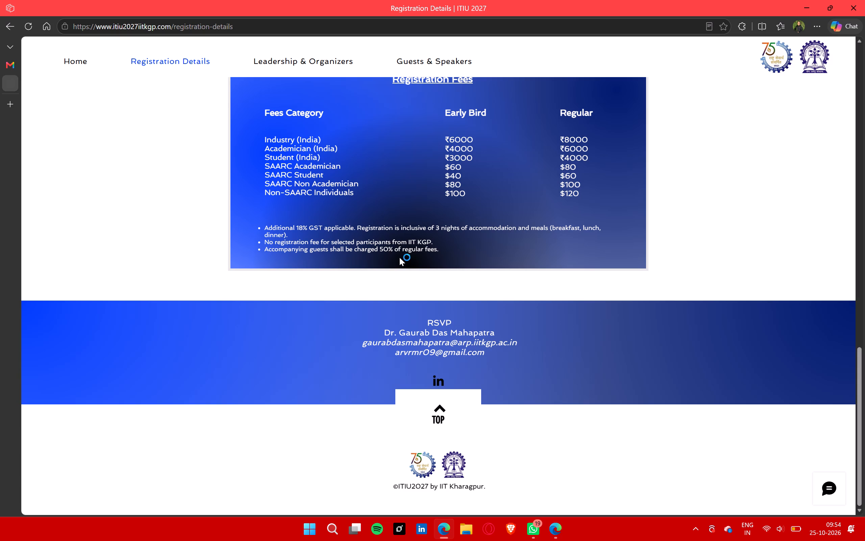
Return to the top of the Registration Details page and open the conference site's Home page.
click(437, 413)
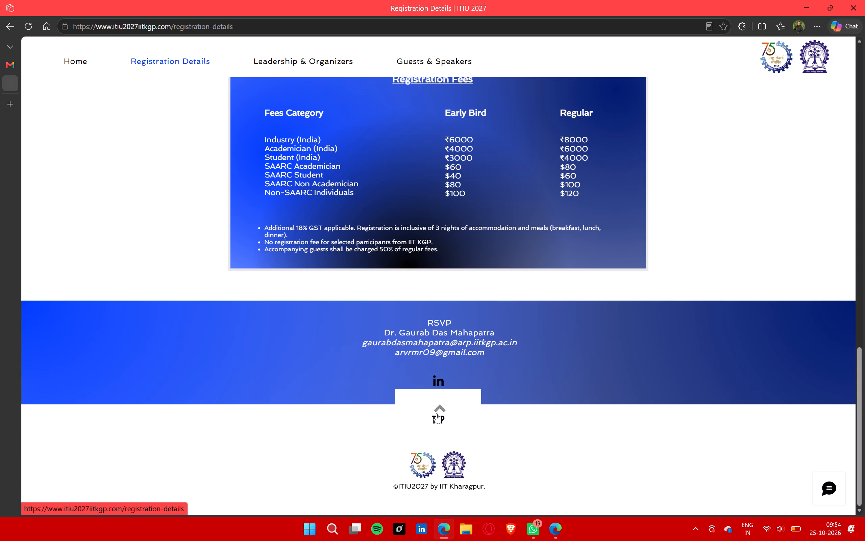
click(438, 209)
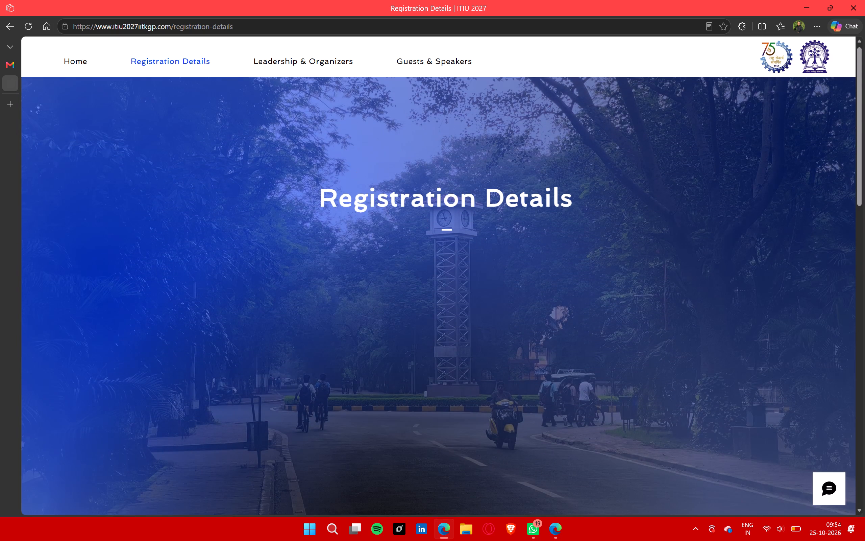
click(84, 65)
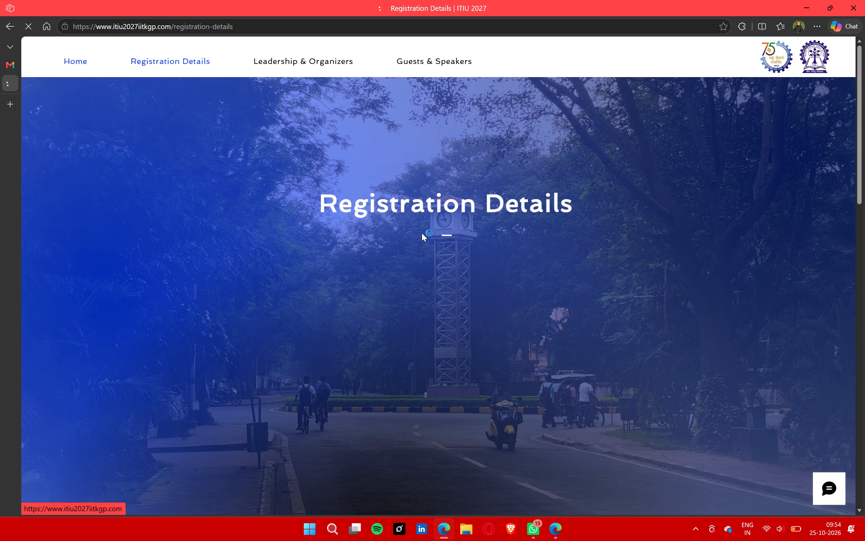
Look through the Home page's conference description and its numbered themes down to the footer.
scroll(422, 233, down, 6)
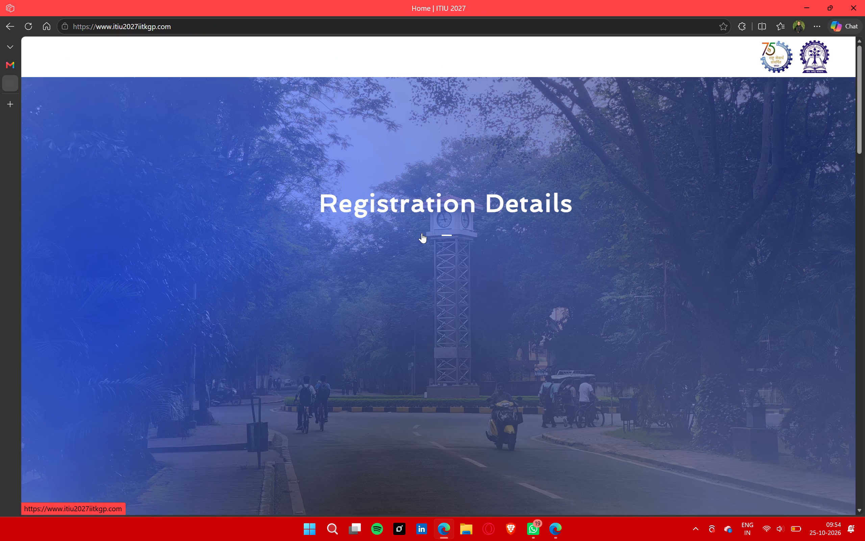
scroll(422, 233, down, 4)
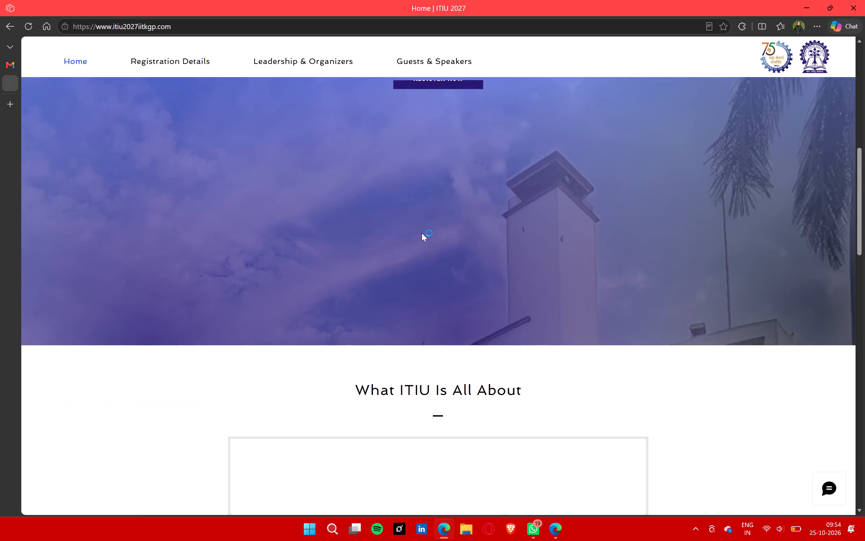
scroll(422, 233, down, 8)
scroll(422, 233, up, 5)
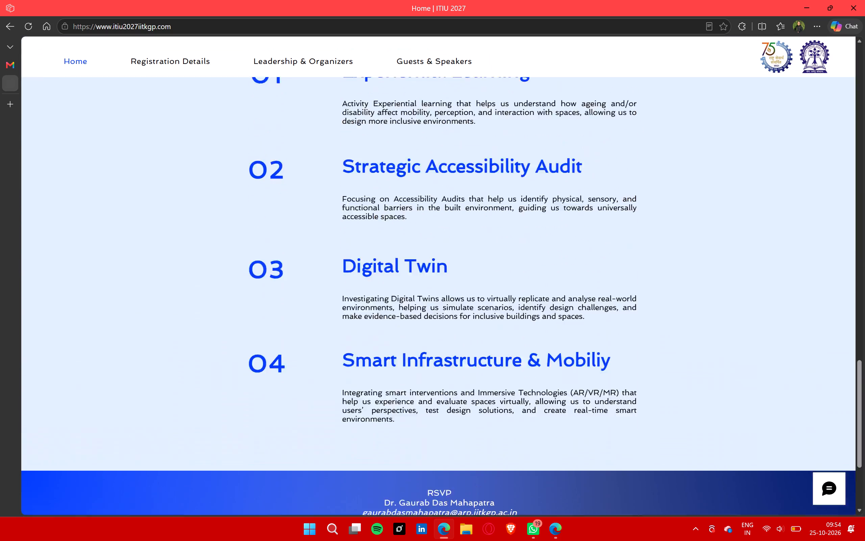
scroll(422, 233, up, 1)
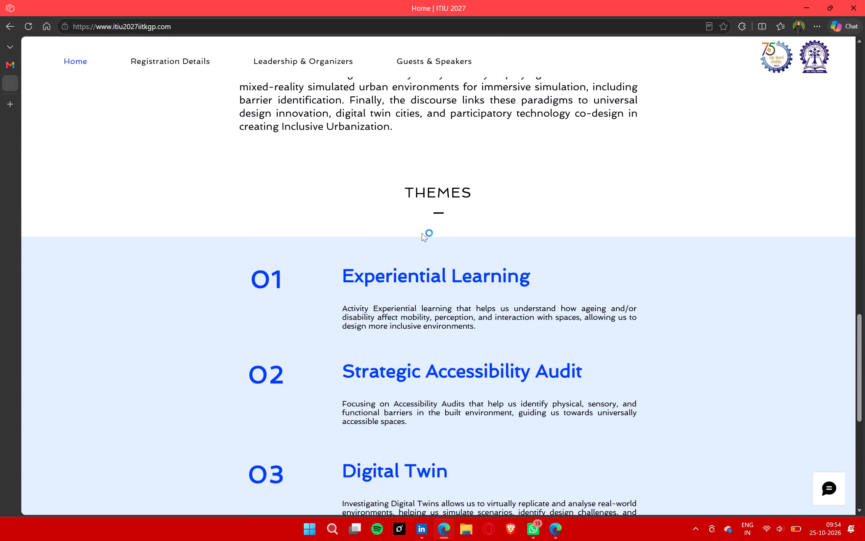
click(422, 233)
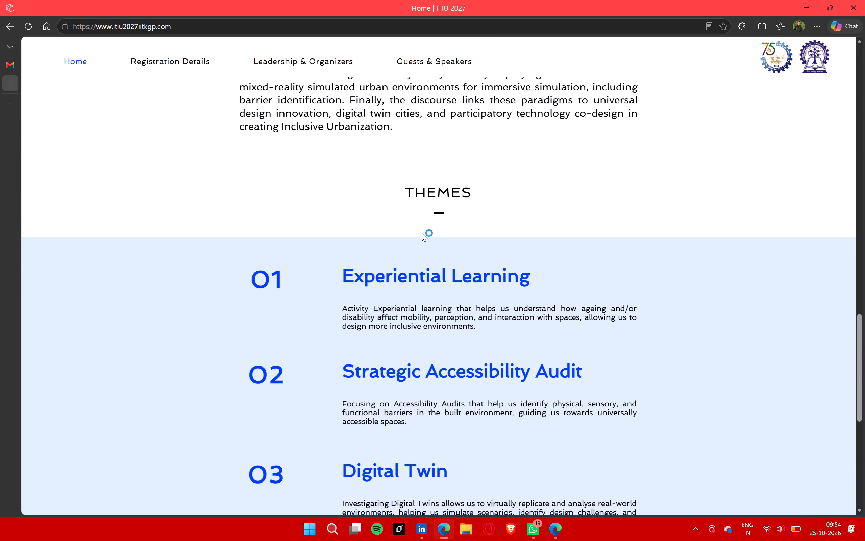
scroll(422, 233, down, 6)
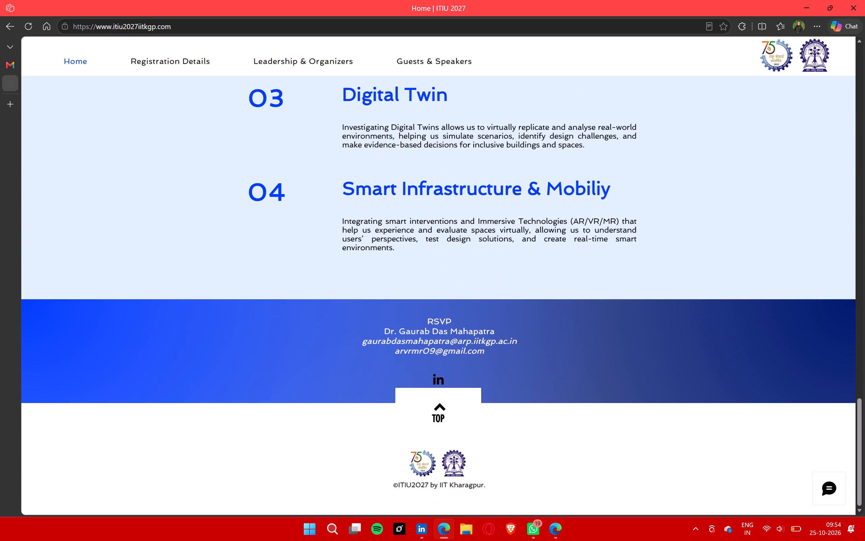
Open the ITIU 2027 registration form from the conference banner on the Home page.
scroll(578, 361, up, 11)
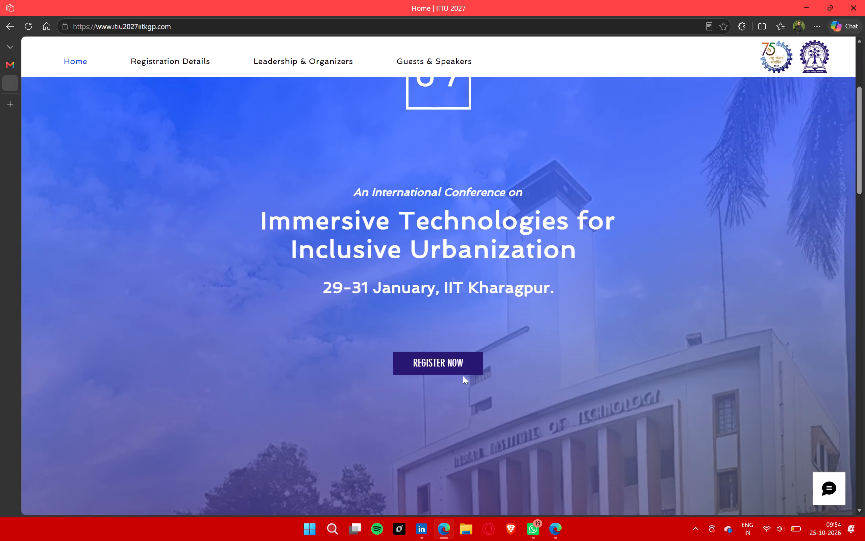
click(459, 372)
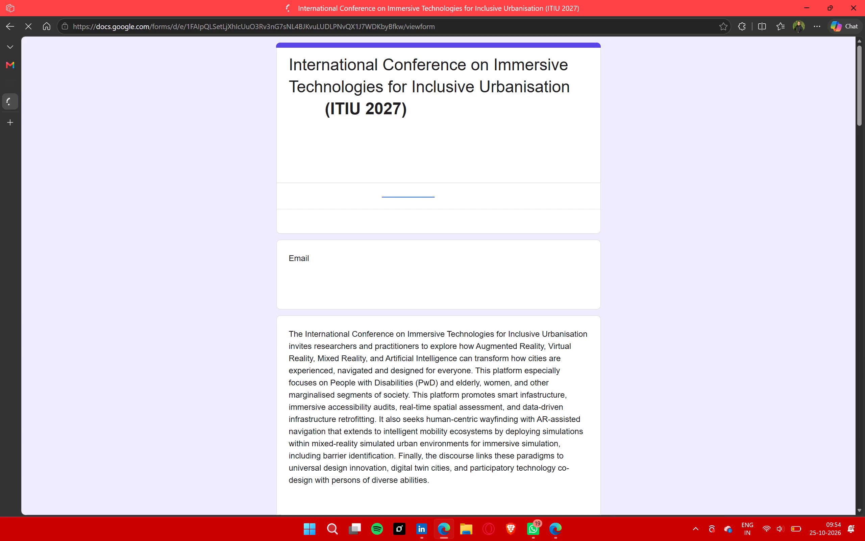
scroll(421, 314, up, 1)
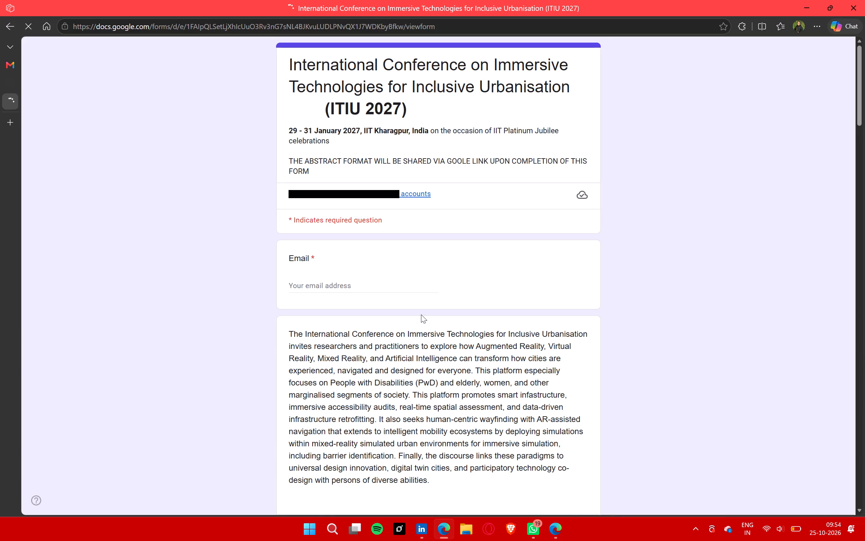
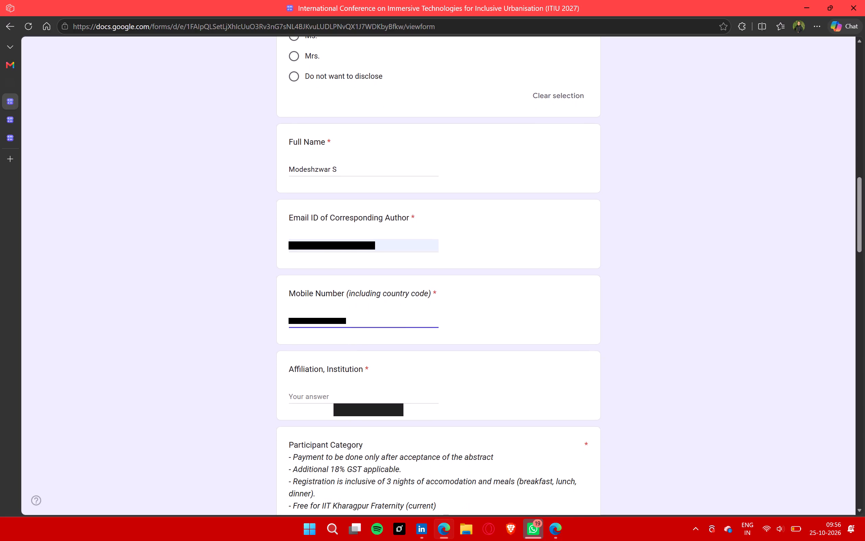
Enter Lovely Professional University as the answer for Affiliation, Institution.
scroll(328, 396, down, 3)
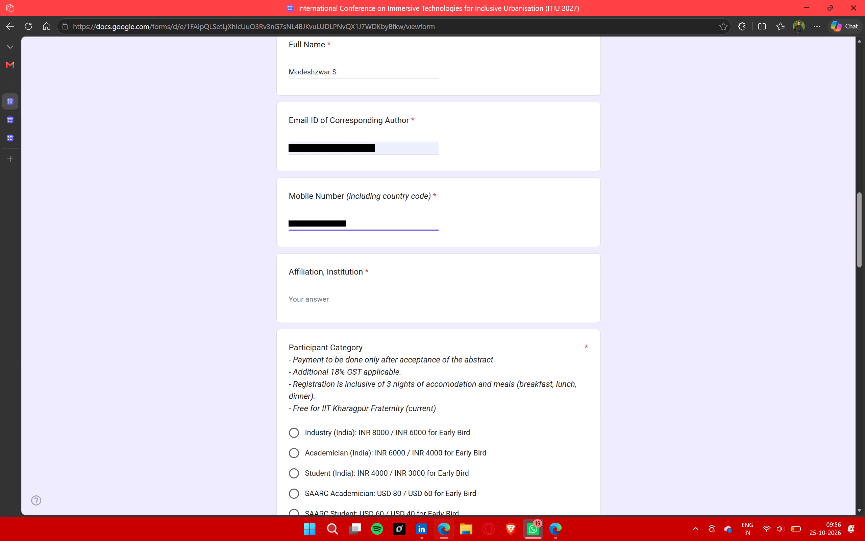
scroll(228, 339, down, 5)
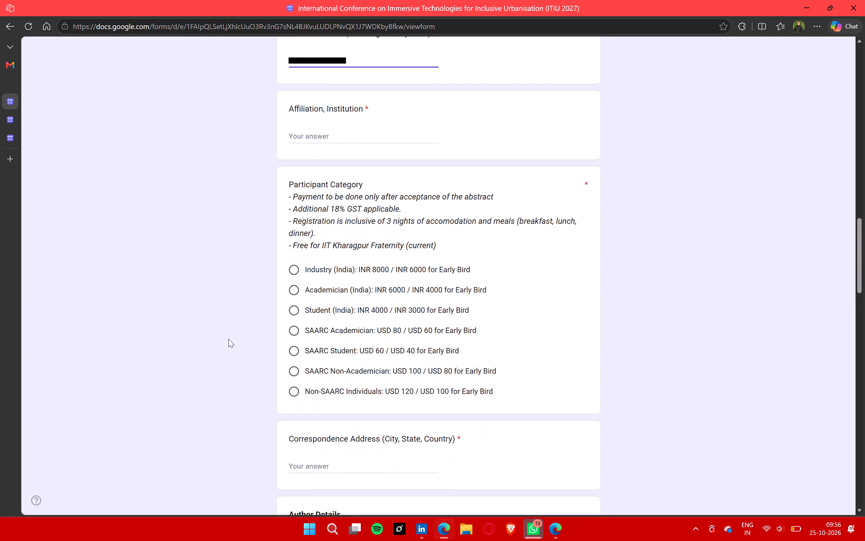
scroll(228, 339, down, 1)
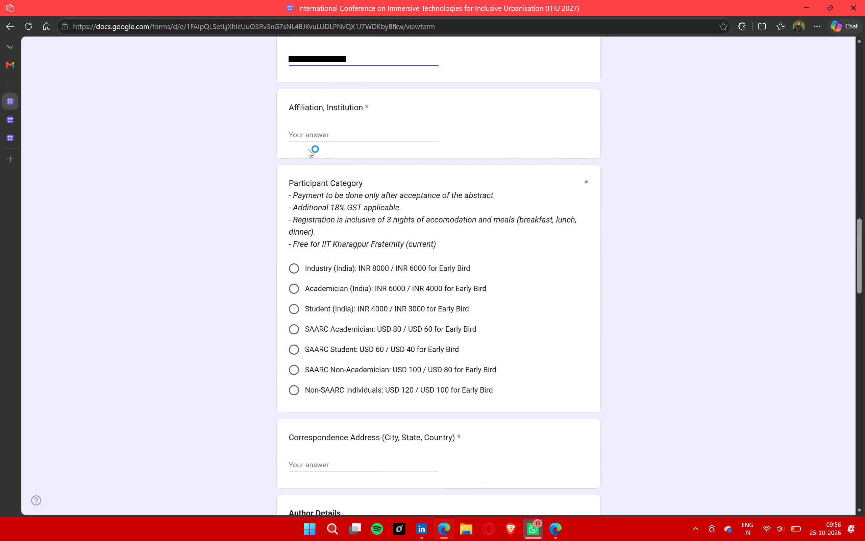
click(329, 133)
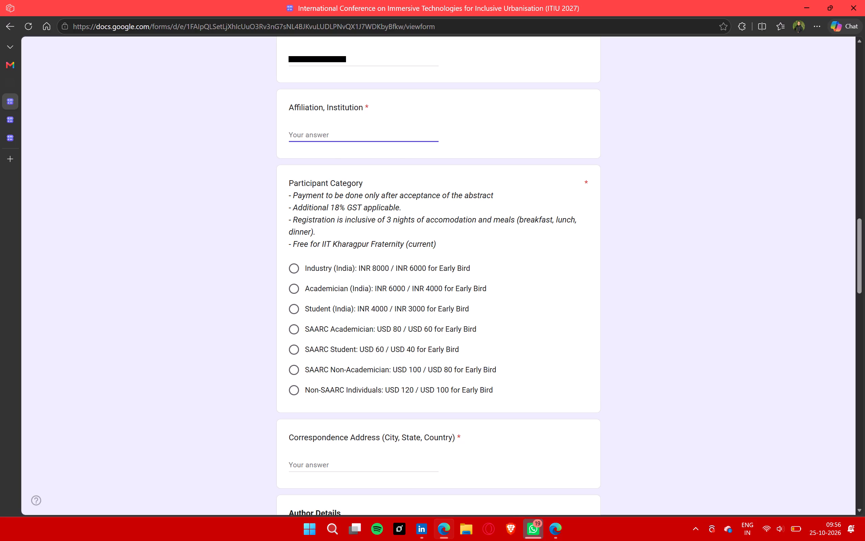
key(l)
text(OVE)
text(LY pROG)
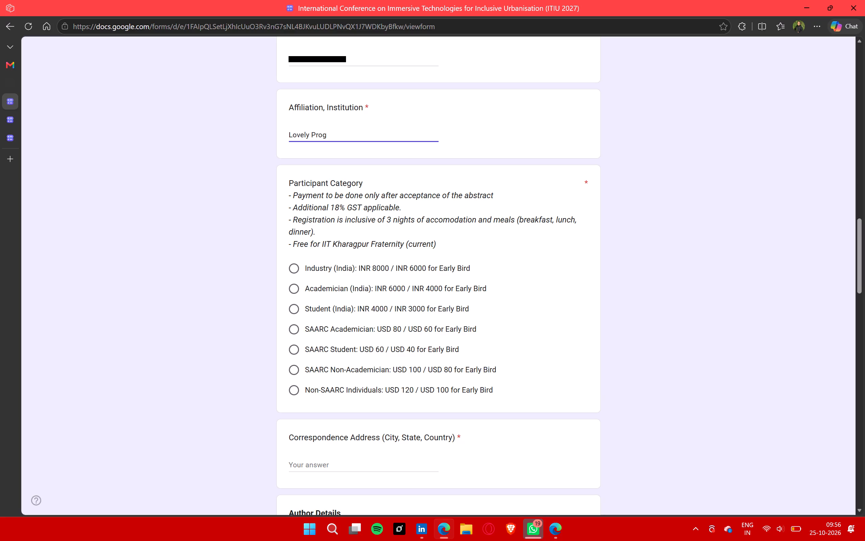
key(BackSpace)
text(fessional)
key(space)
text(niversity)
Choose Student (India): INR 4000 / INR 3000 for Early Bird as the Participant Category.
scroll(214, 167, down, 1)
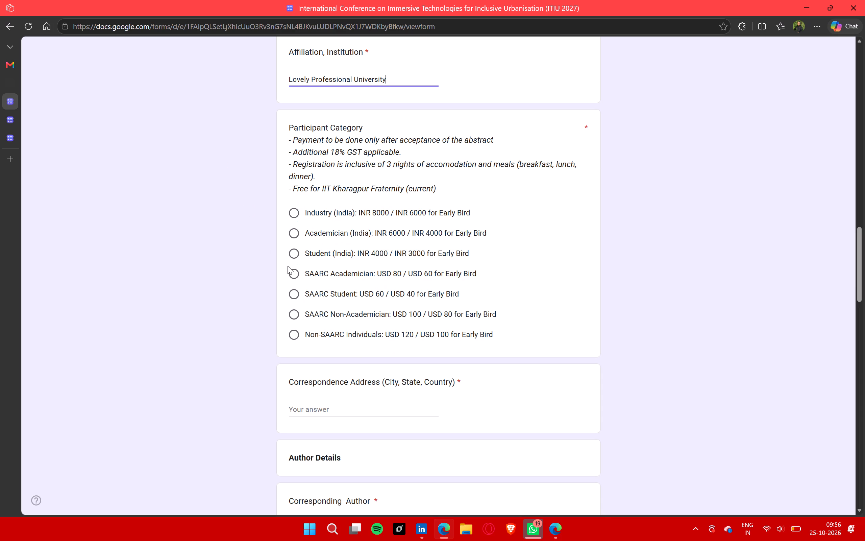
click(293, 253)
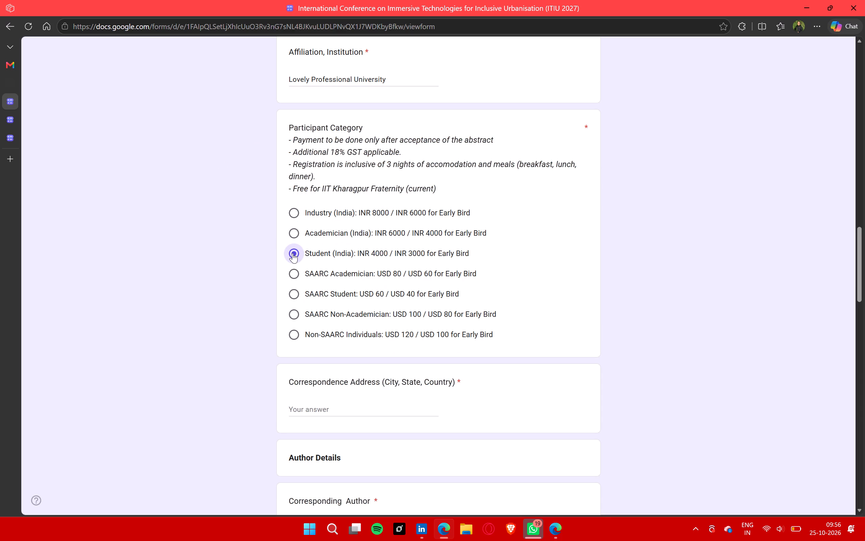
click(207, 301)
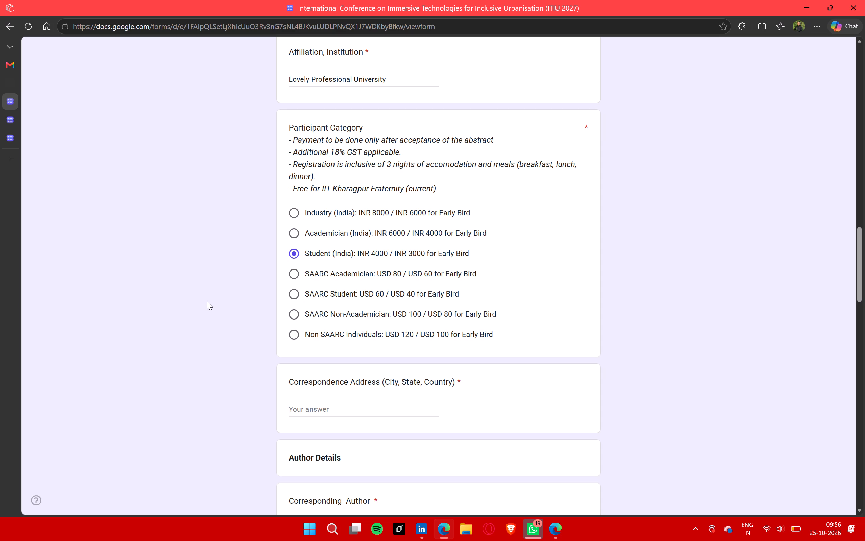
Look through the remaining questions, from Correspondence Address and the Author Details to the conference theme in Participation Details.
scroll(207, 301, down, 2)
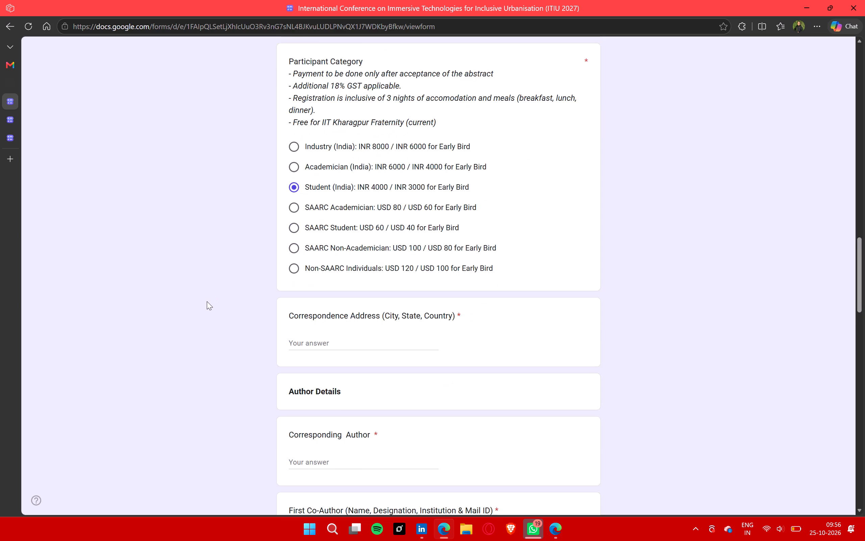
scroll(207, 301, down, 2)
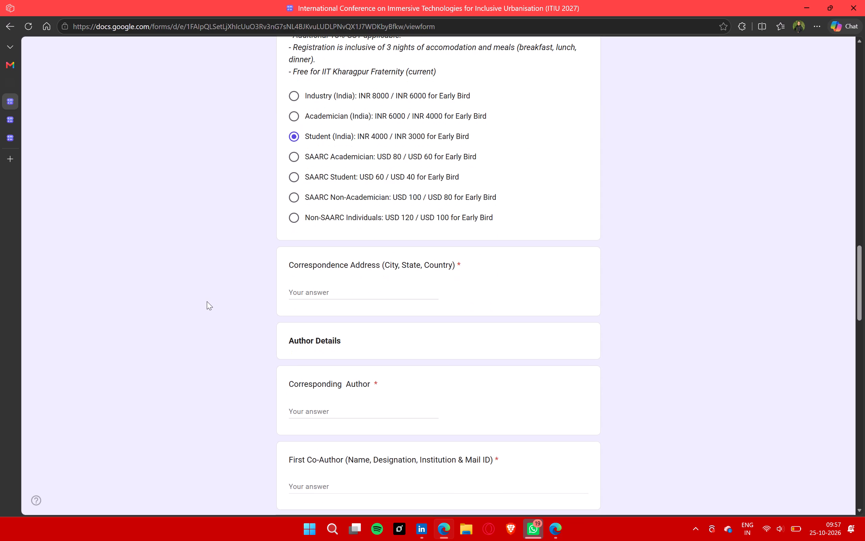
scroll(207, 301, down, 3)
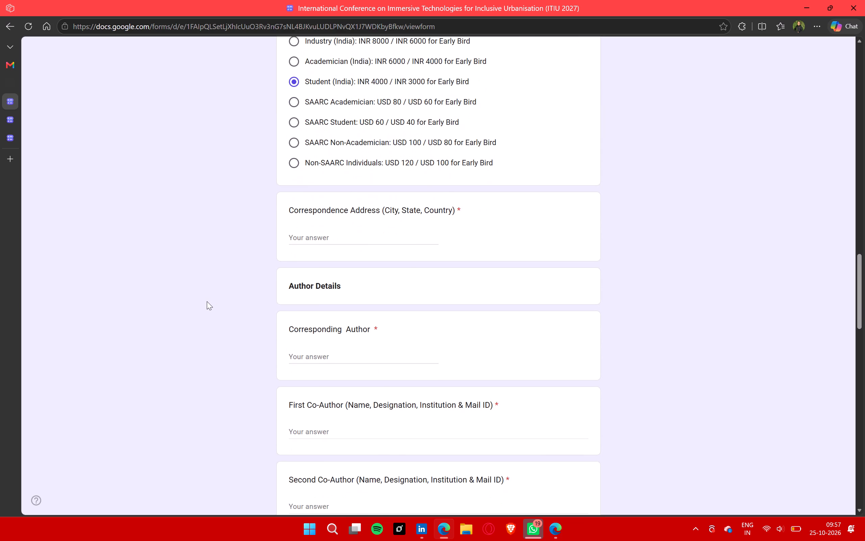
scroll(207, 301, down, 1)
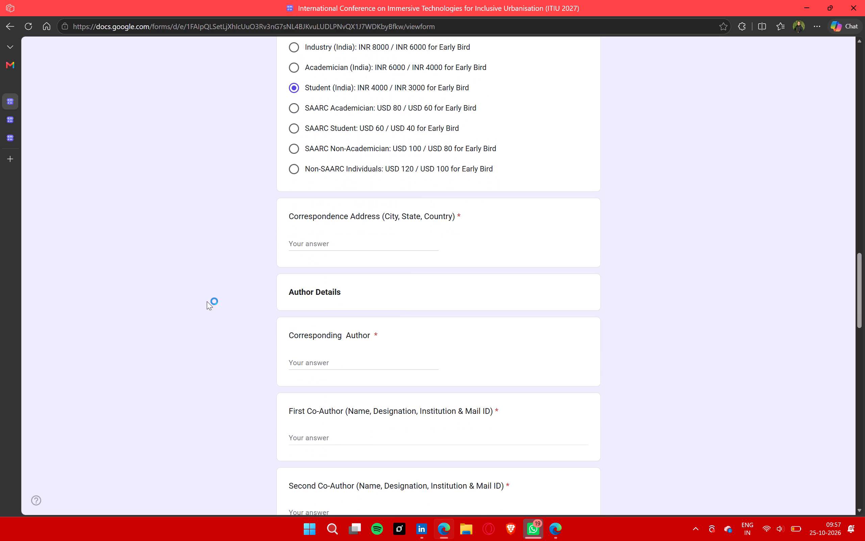
scroll(207, 301, down, 2)
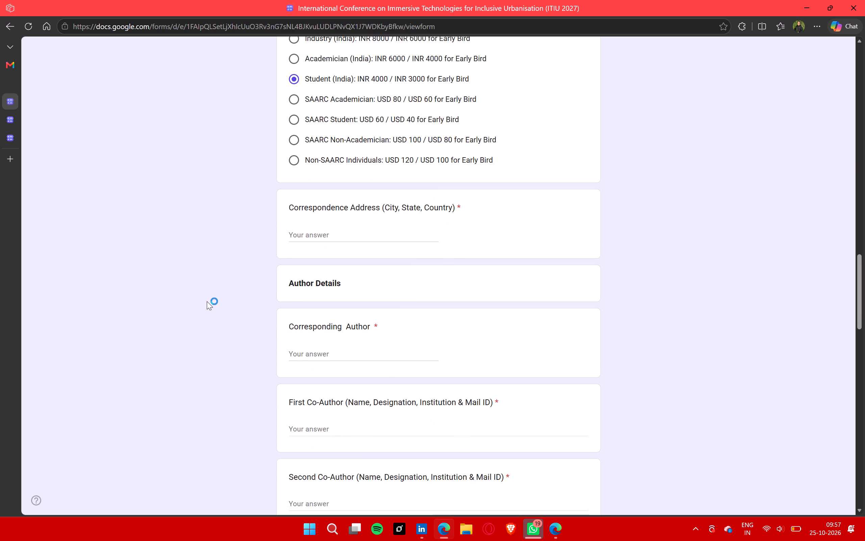
scroll(207, 301, down, 2)
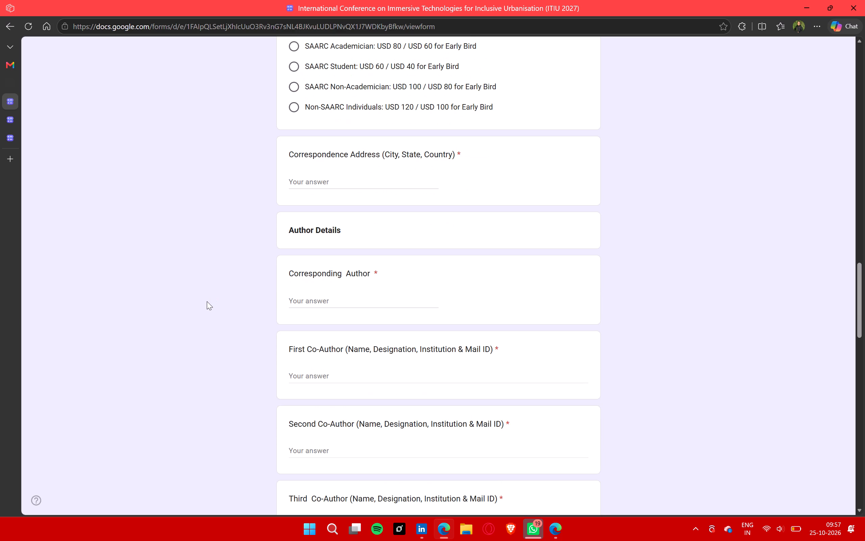
scroll(207, 301, down, 3)
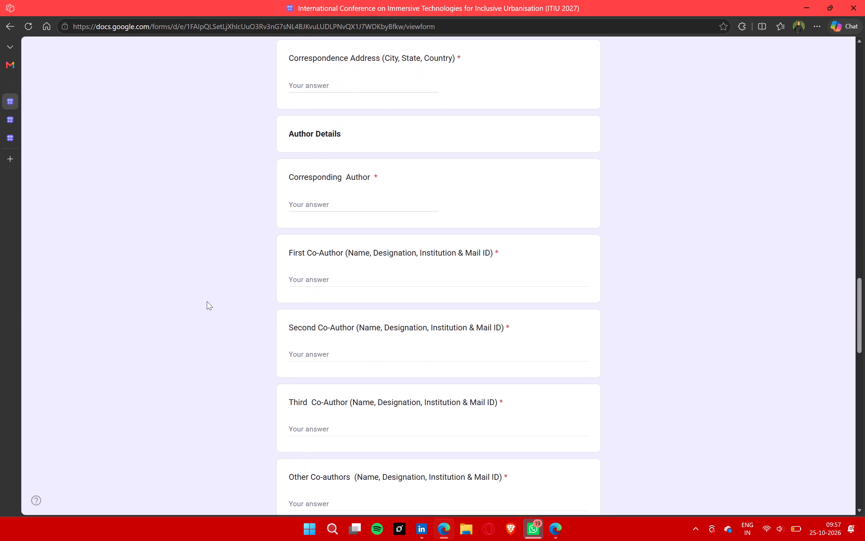
scroll(207, 301, down, 2)
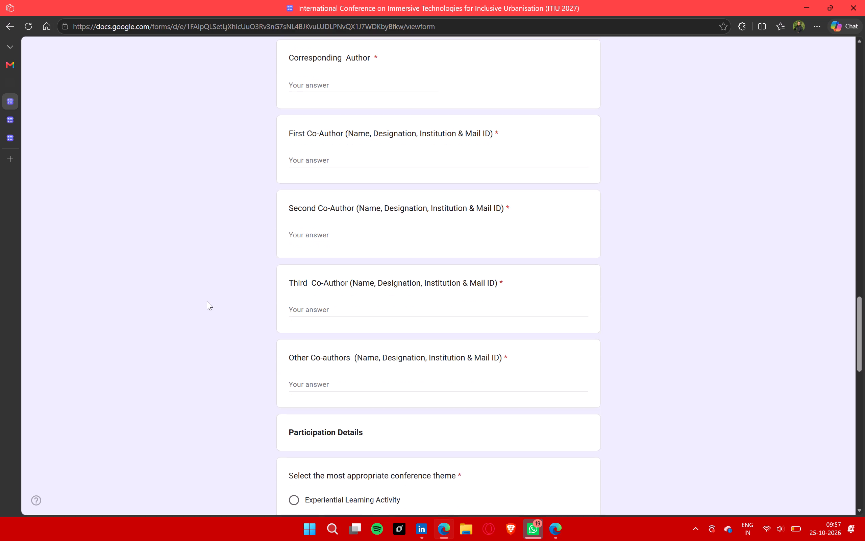
scroll(207, 301, down, 3)
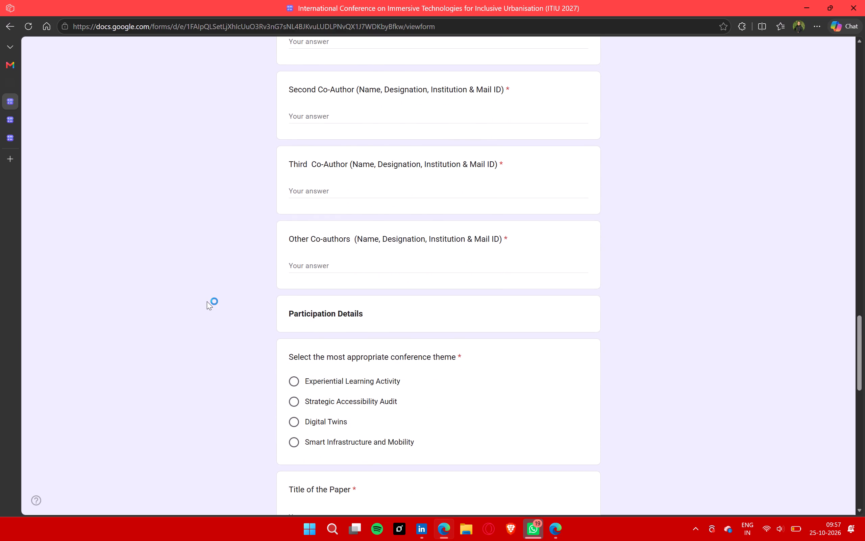
Start the Correspondence Address (City, State, Country) answer with the word Lovely.
scroll(207, 301, up, 6)
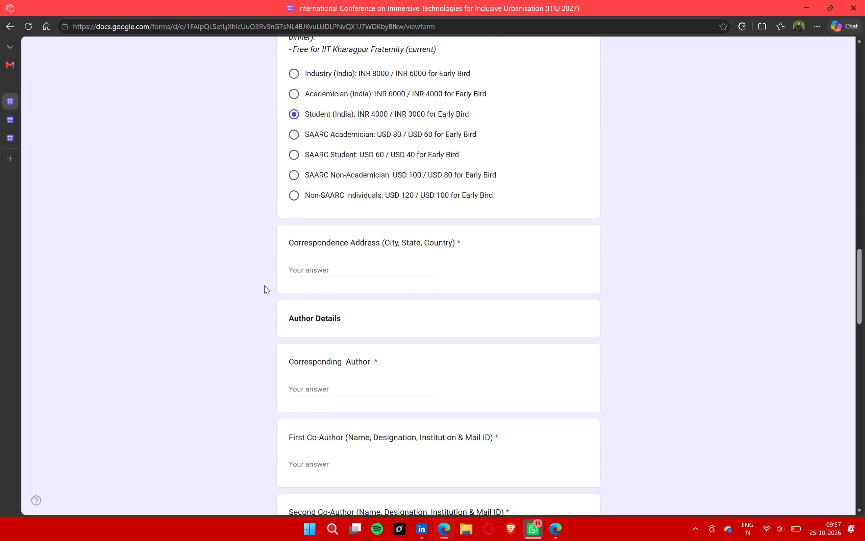
click(321, 264)
scroll(321, 264, down, 4)
scroll(321, 264, up, 1)
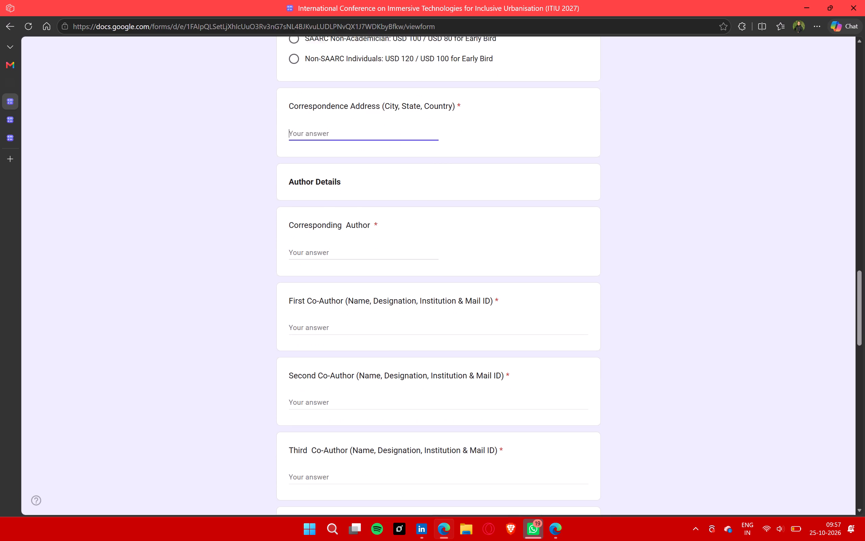
scroll(321, 264, up, 3)
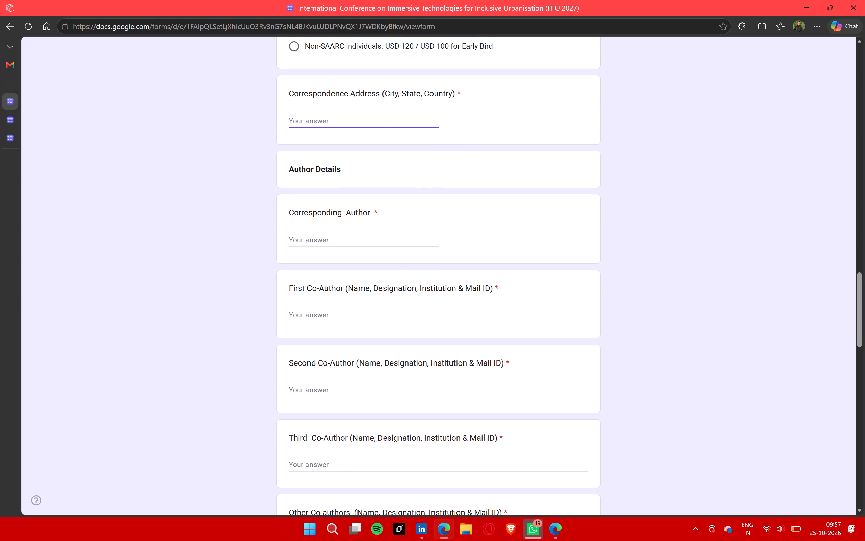
scroll(321, 264, up, 1)
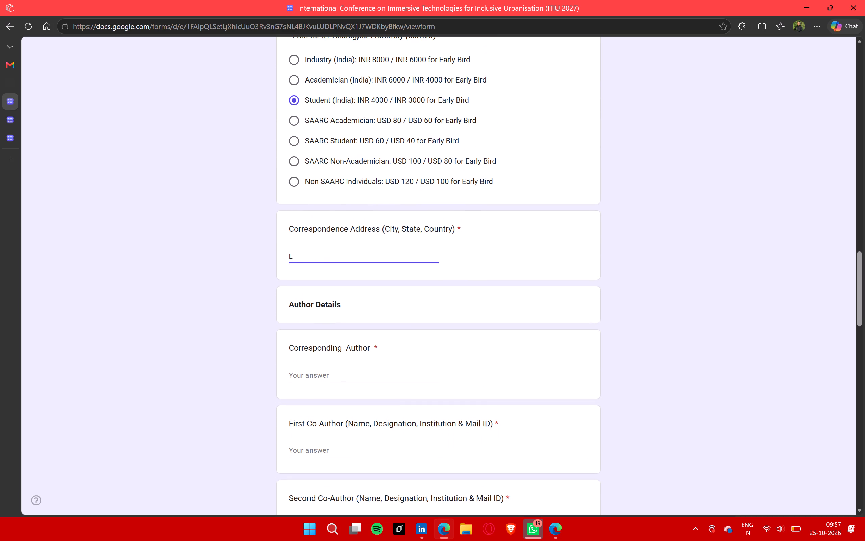
text(ovely)
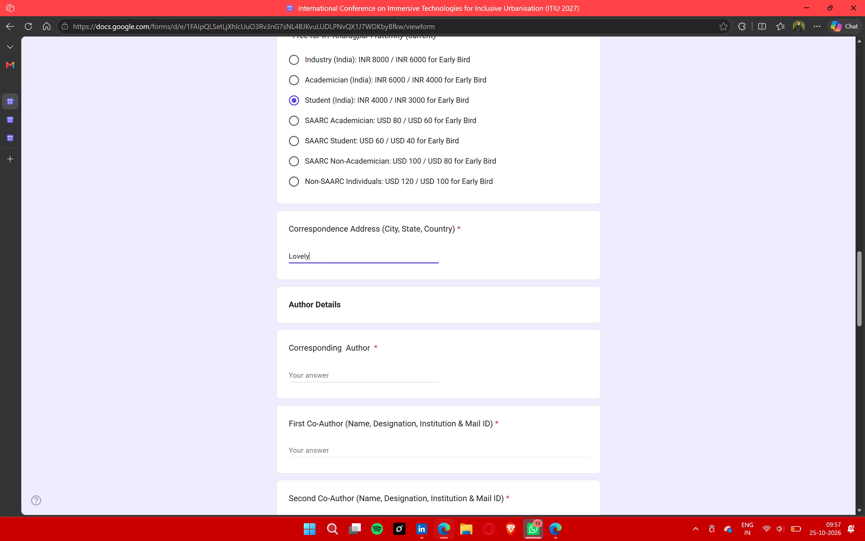
Search the web for lpu in a new browser tab and look through the results for the university's address.
click(14, 156)
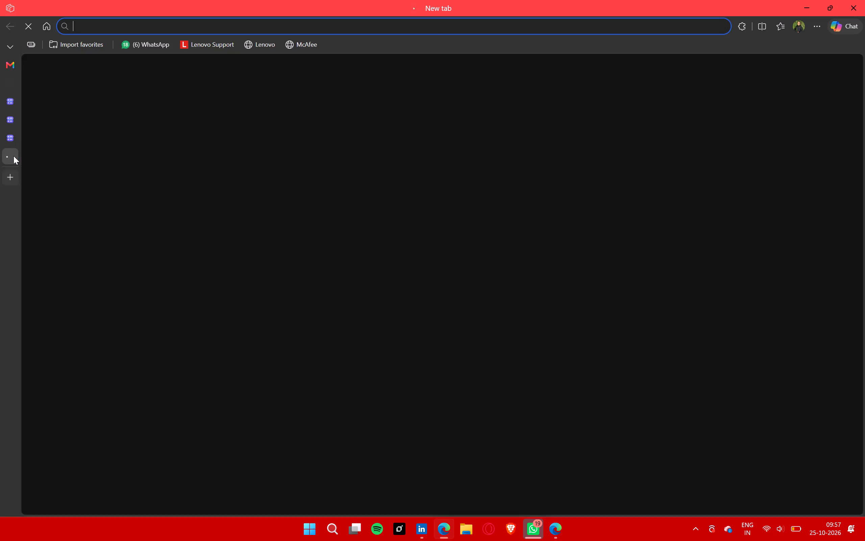
text(lpu)
key(Return)
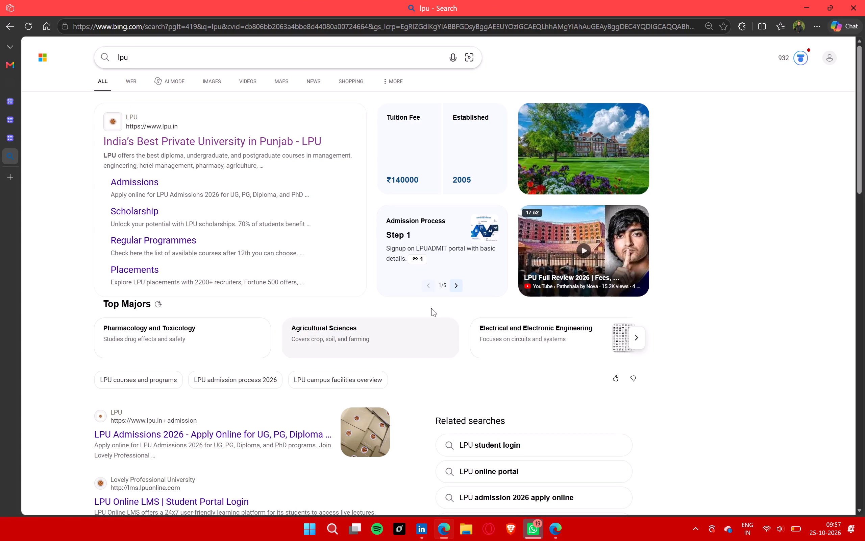
scroll(428, 306, down, 7)
scroll(428, 306, up, 1)
scroll(428, 306, down, 1)
scroll(428, 306, up, 2)
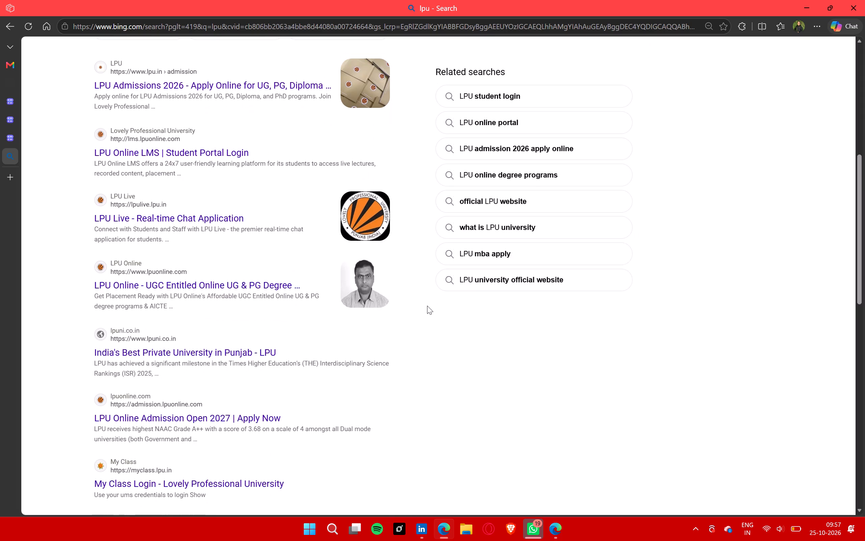
scroll(427, 306, up, 10)
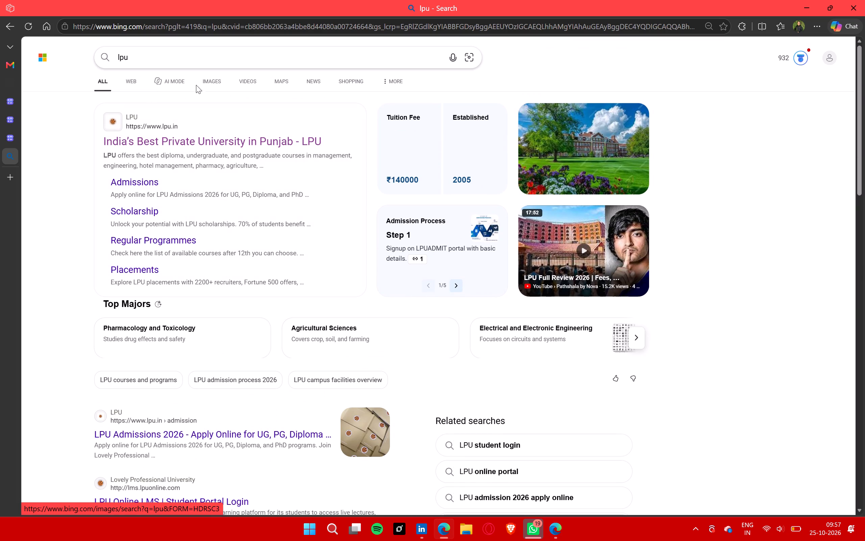
Refine the web search to lpu address using the matching suggestion.
click(170, 59)
key(space)
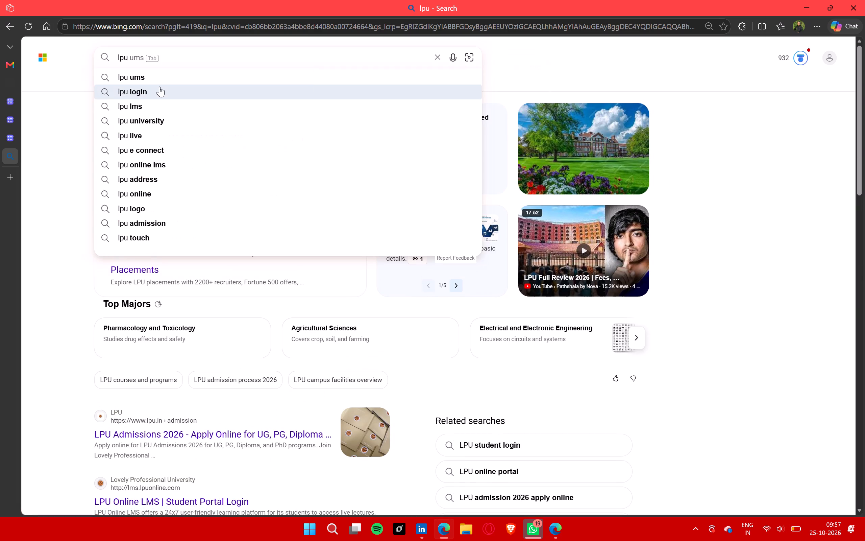
key(a)
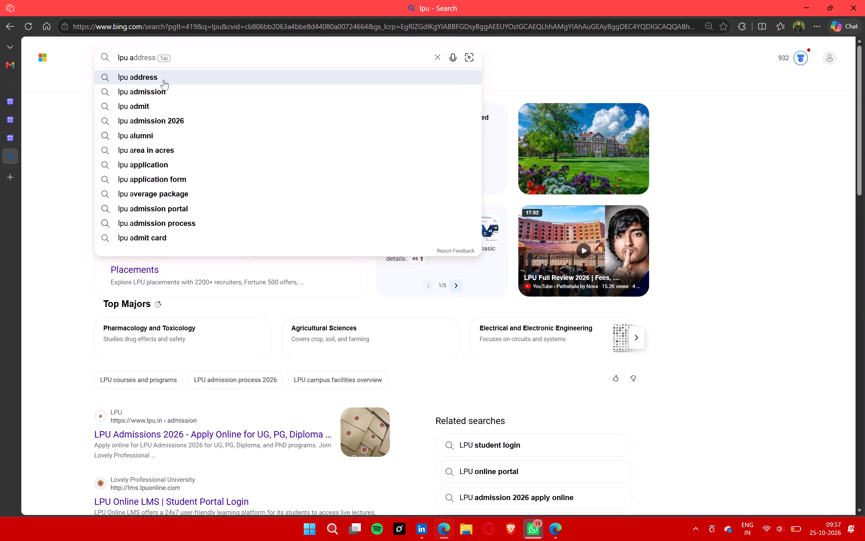
click(164, 79)
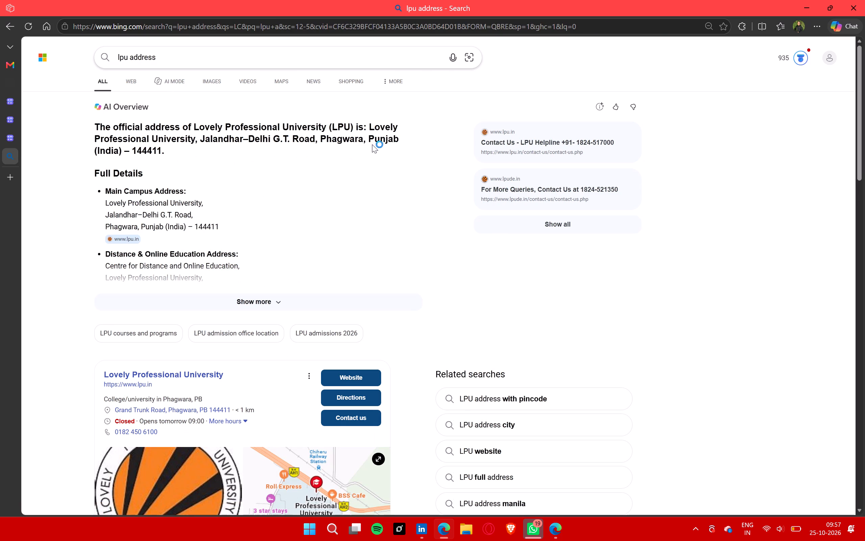
Copy the university's full official address, from its name through the PIN code, from the AI Overview.
drag(369, 127, 185, 143)
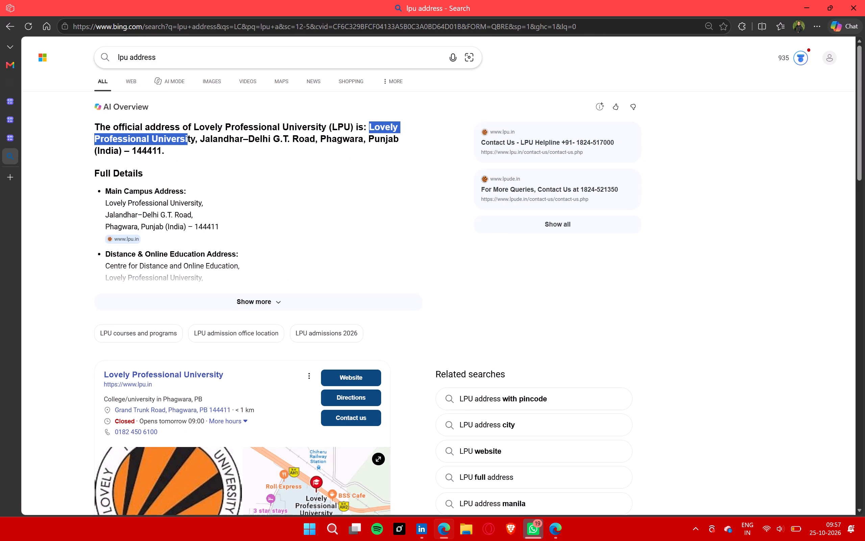
drag(185, 143, 184, 153)
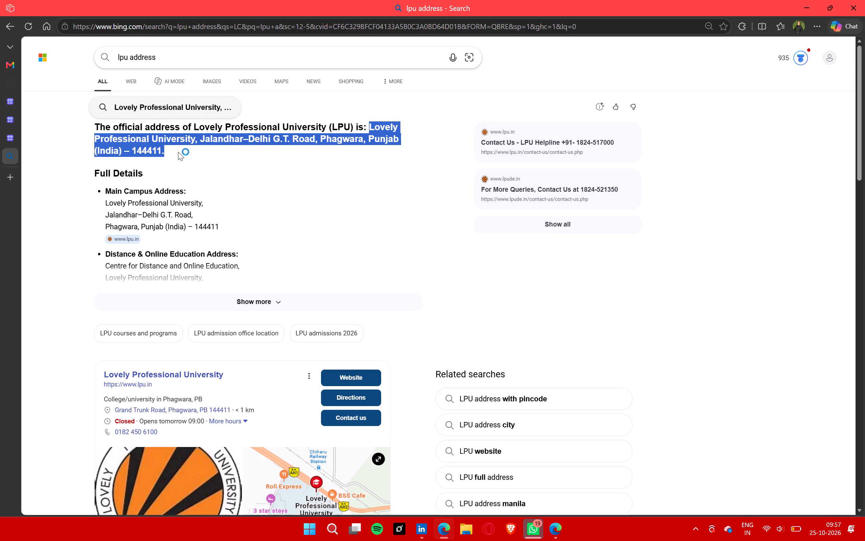
key(ctrl+c)
key(ctrl+c)
Return to the ITIU 2027 registration form and clear the Correspondence Address (City, State, Country) answer.
click(27, 100)
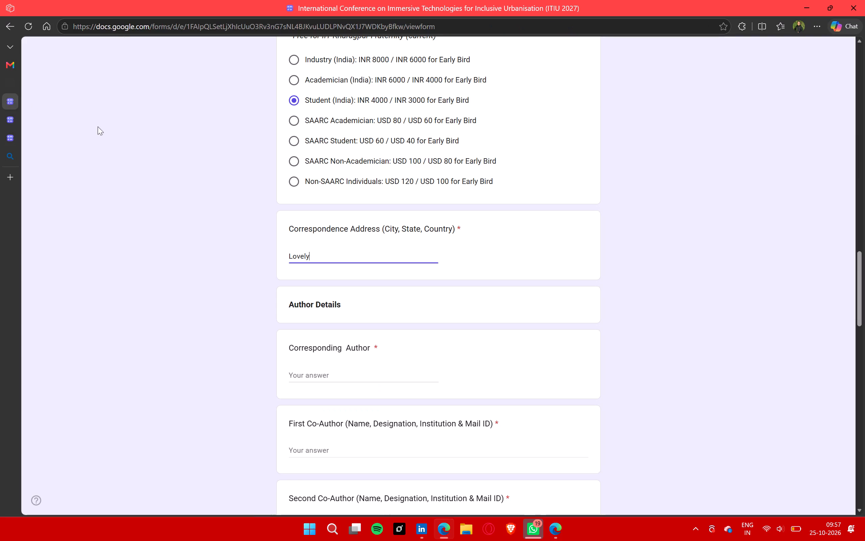
key(BackSpace)
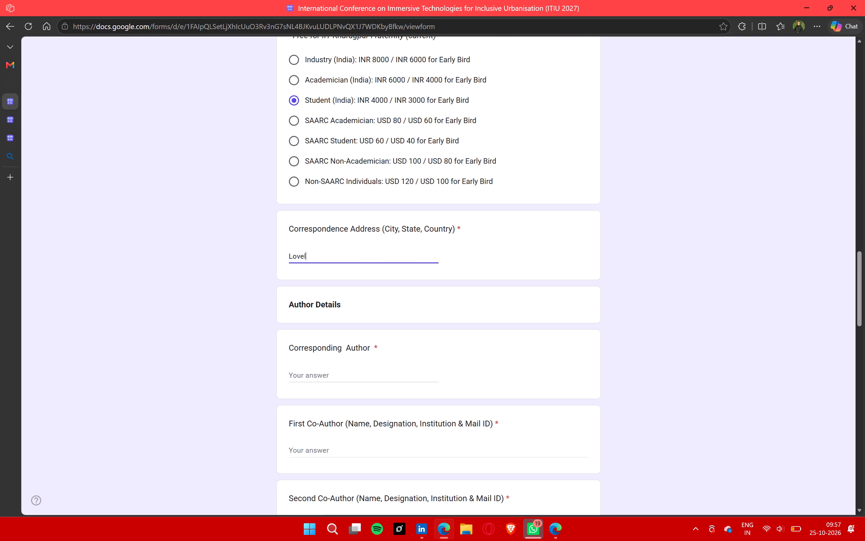
key(BackSpace)
key(BackSpace)
key(BackSpace)
key(BackSpace)
key(BackSpace)
key(BackSpace)
key(BackSpace)
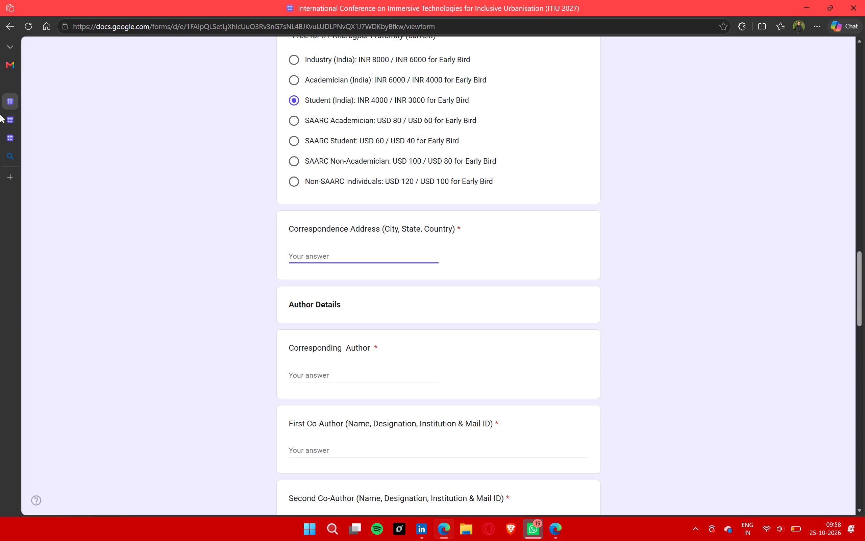
key(BackSpace)
key(BackSpace)
key(BackSpace)
key(BackSpace)
key(BackSpace)
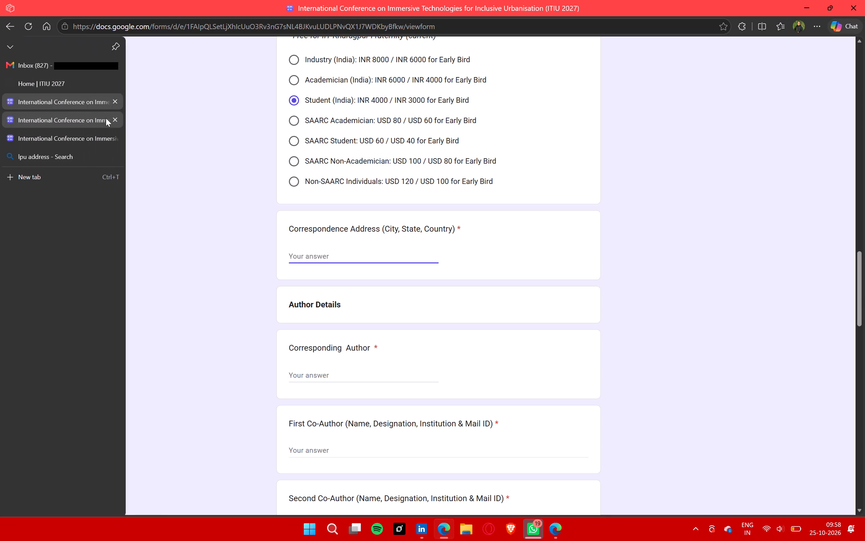
Close the two other conference form tabs and the lpu address search tab.
click(114, 118)
click(114, 118)
click(114, 118)
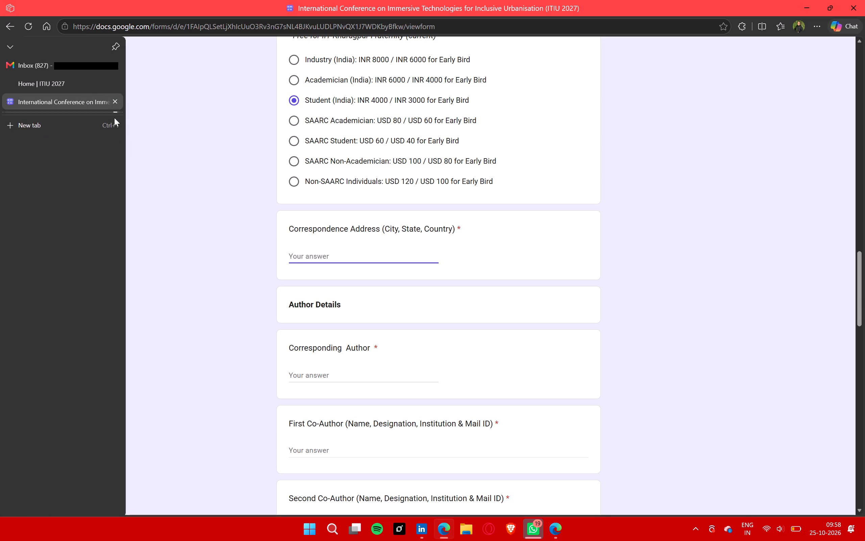
Fill the Correspondence Address (City, State, Country) answer with the copied university address.
click(318, 255)
key(ctrl+v)
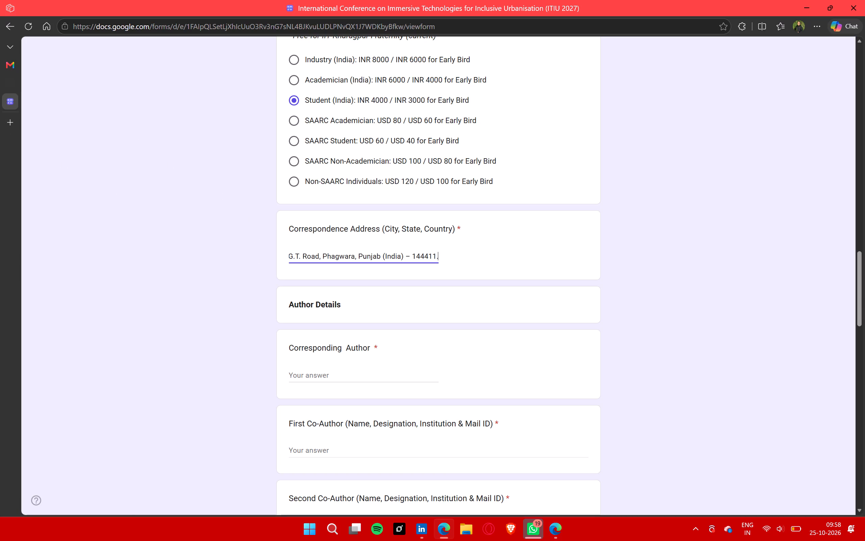
Enter the participant's name as the Corresponding Author under Author Details.
click(316, 373)
scroll(330, 339, down, 3)
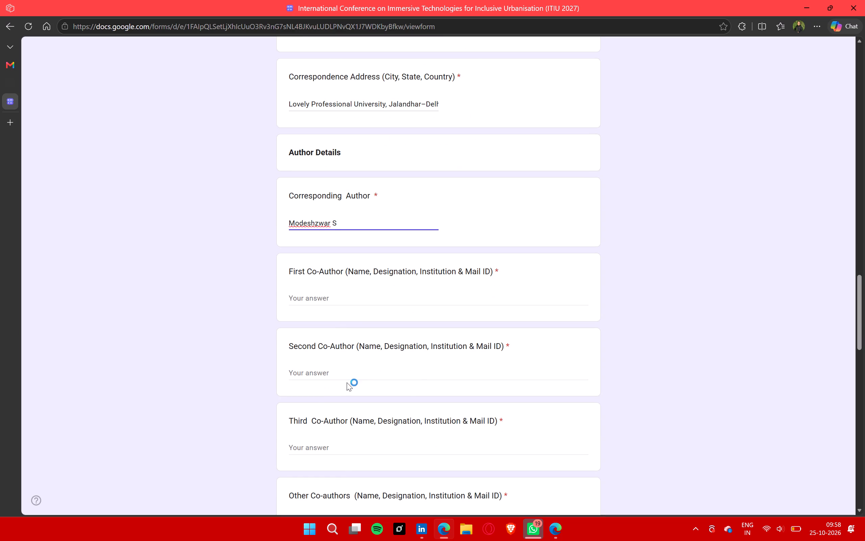
Open the First Co-Author (Name, Designation, Institution & Mail ID) answer for entry.
click(336, 298)
scroll(336, 298, down, 1)
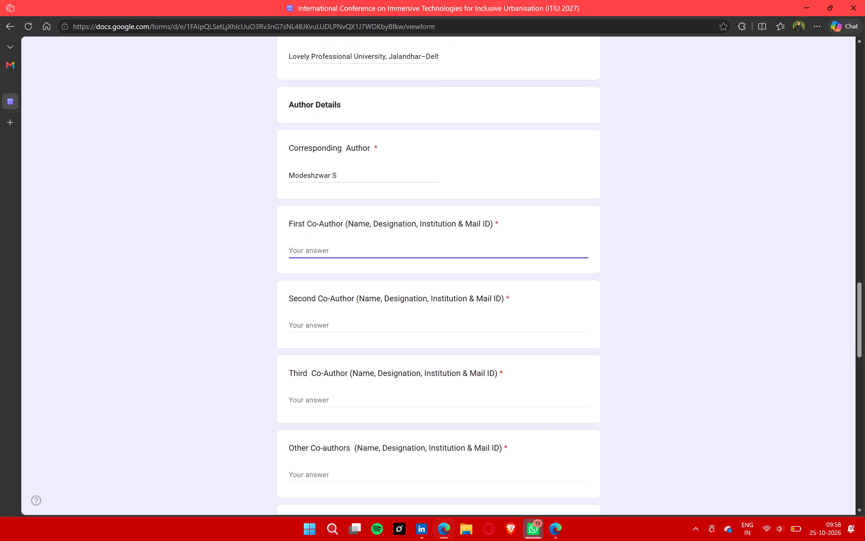
scroll(336, 298, down, 1)
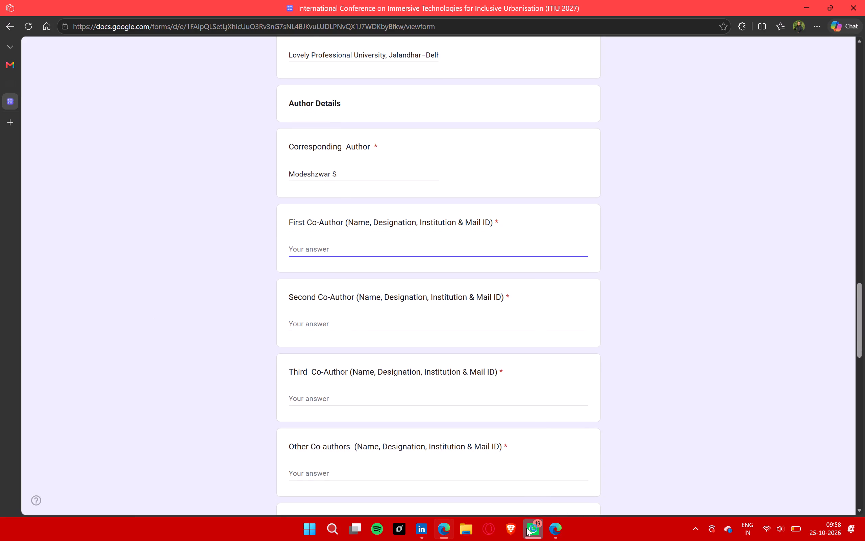
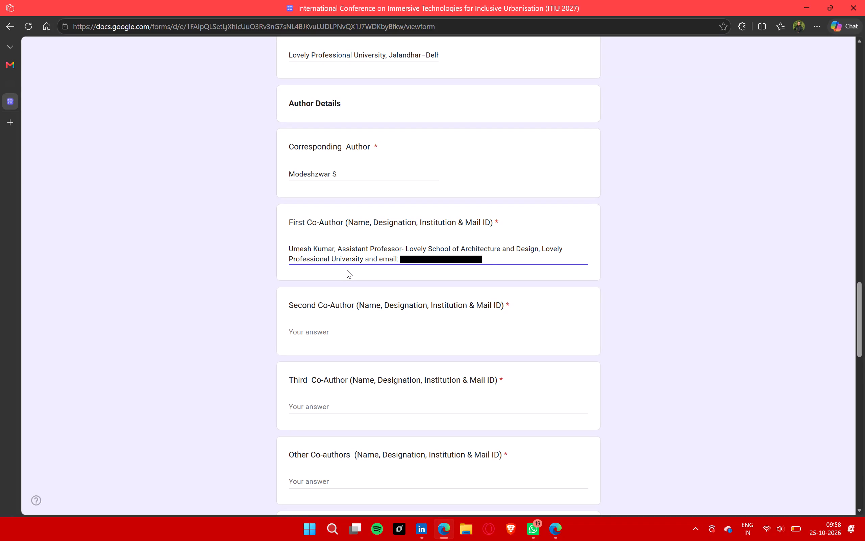
Add "Lovely school of Architecture and Design, " before the university name in the Affiliation, Institution answer.
scroll(362, 287, up, 4)
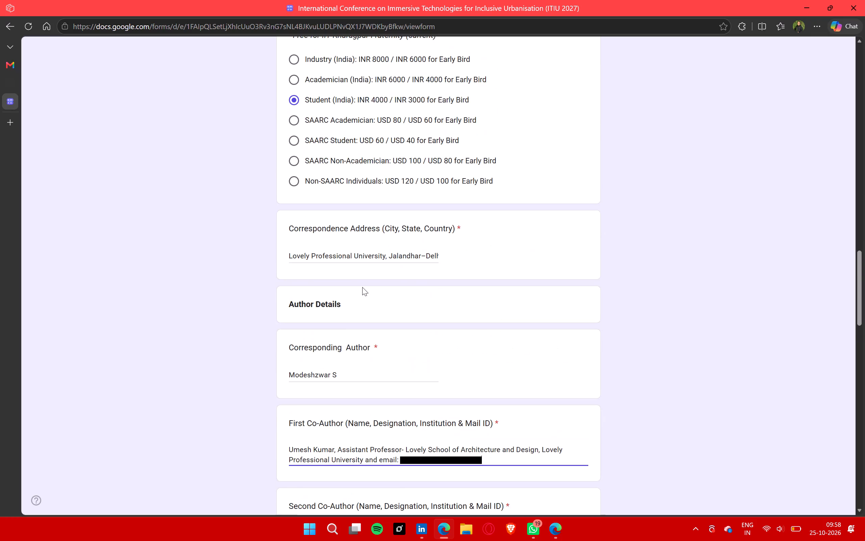
scroll(367, 281, up, 4)
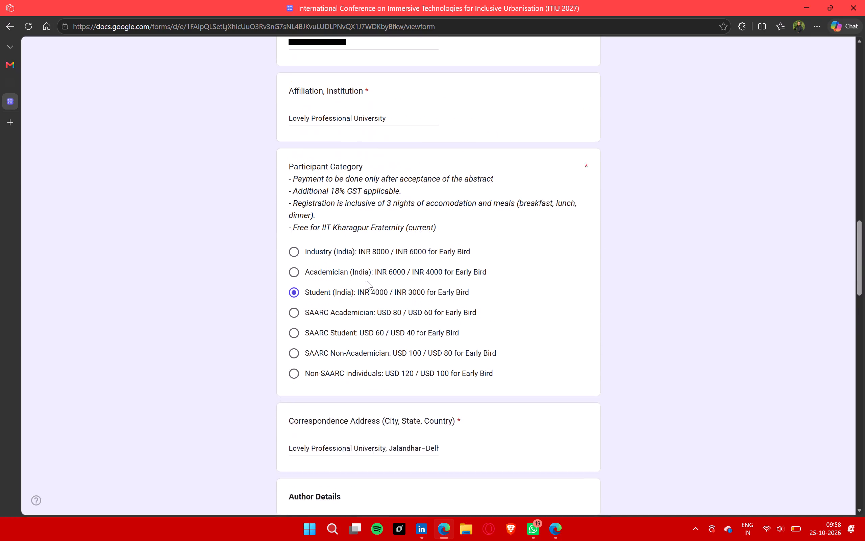
scroll(367, 281, up, 1)
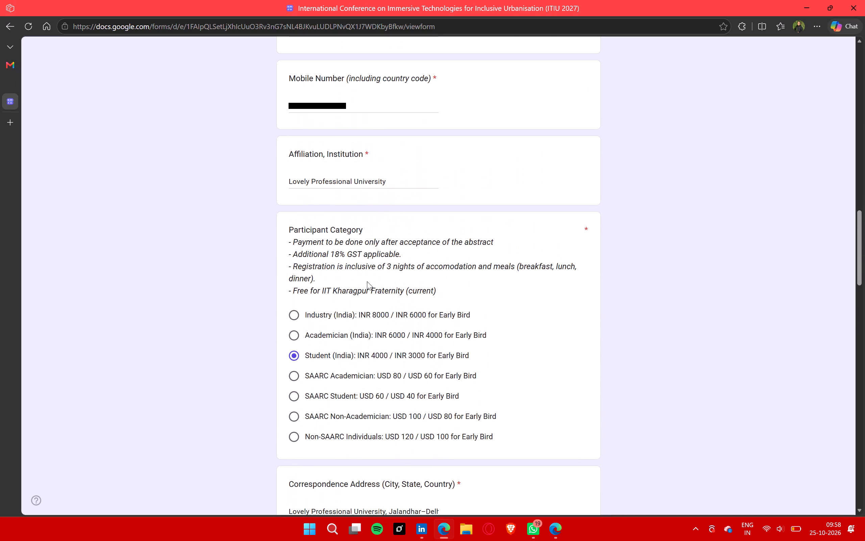
click(290, 182)
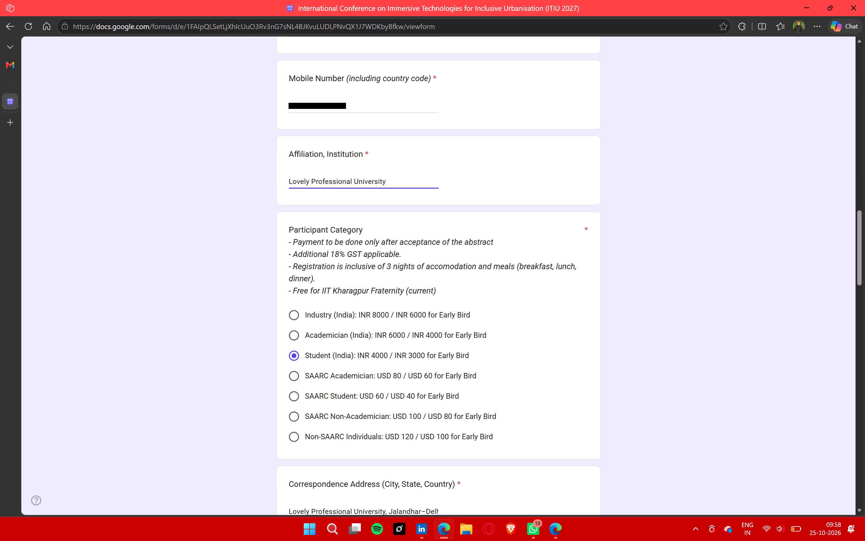
text(ovely)
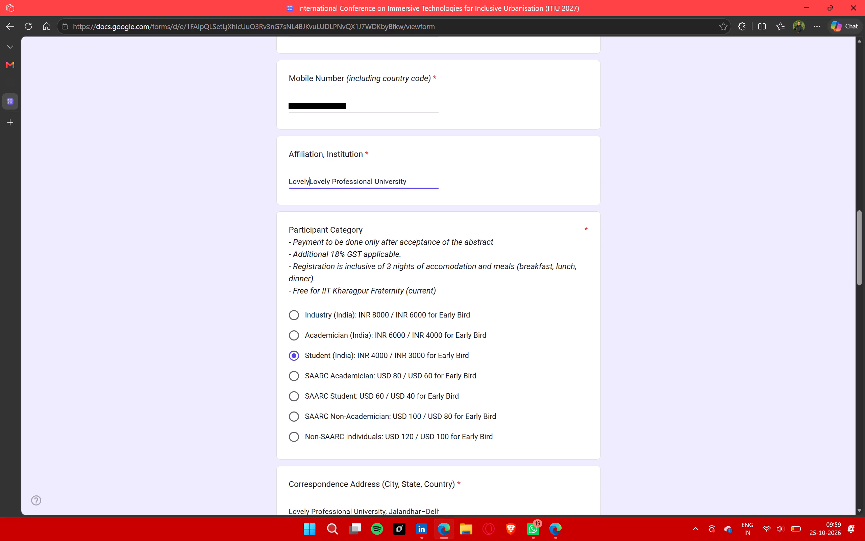
key(space)
text(school of)
key(space)
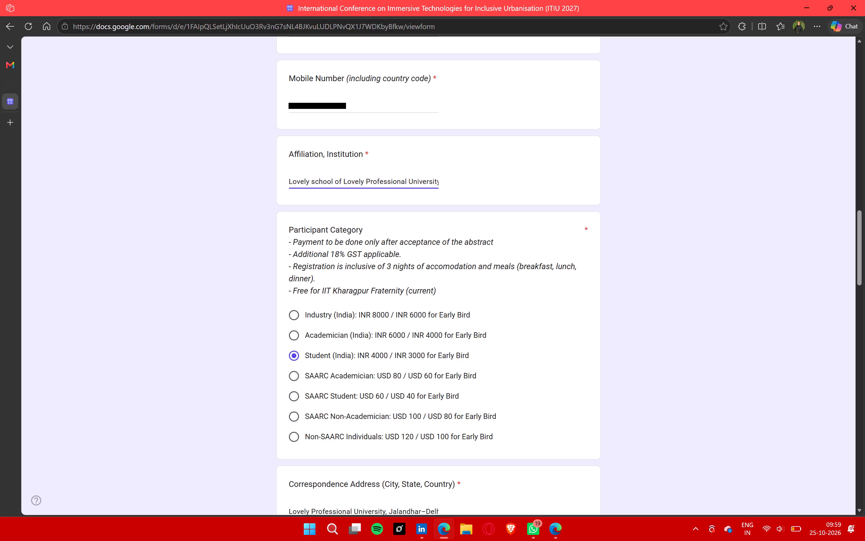
key(a)
text(rchitecture and)
key(space)
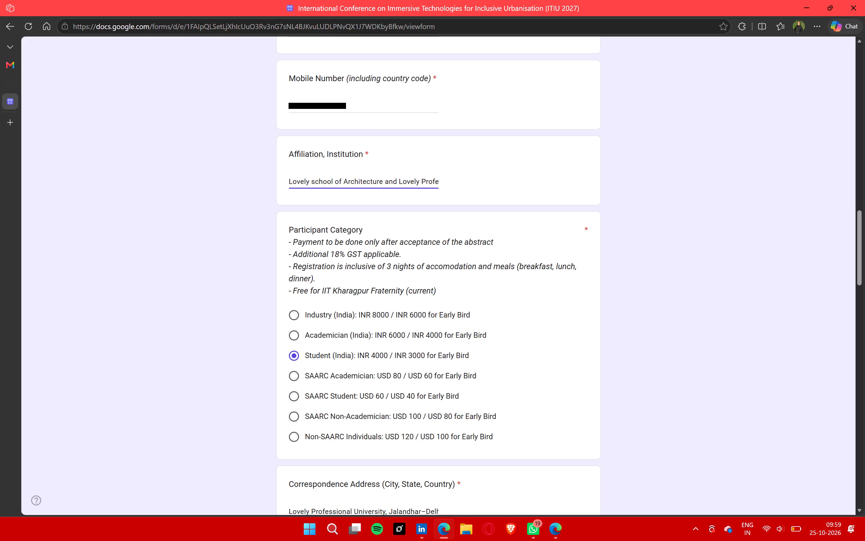
key(d)
text(esign)
text(,)
key(space)
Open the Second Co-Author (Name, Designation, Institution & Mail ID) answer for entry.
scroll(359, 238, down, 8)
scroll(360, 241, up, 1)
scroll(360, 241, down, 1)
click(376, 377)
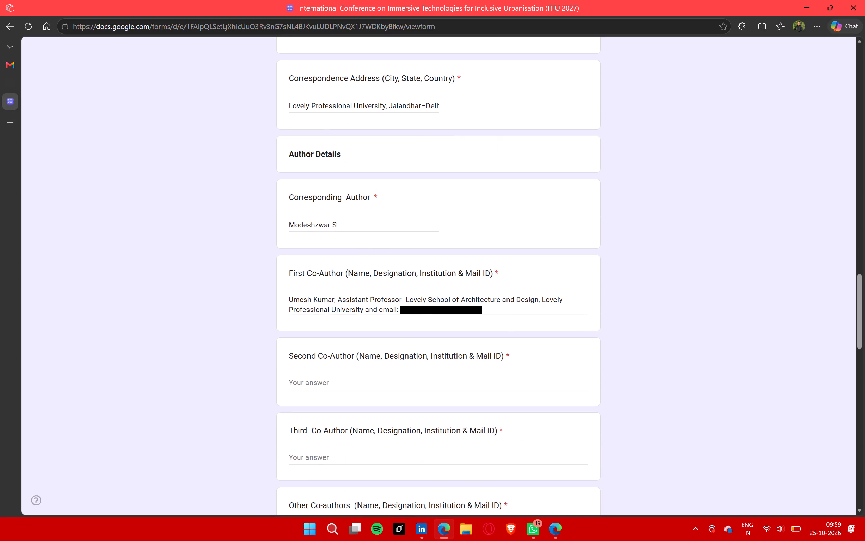
Choose Strategic Accessibility Audit as the most appropriate conference theme under Participation Details.
scroll(374, 377, down, 2)
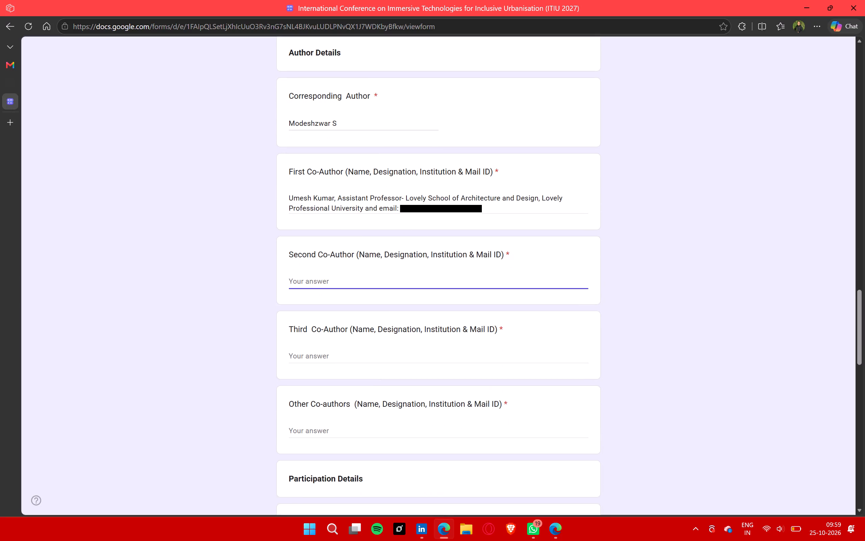
scroll(372, 287, down, 2)
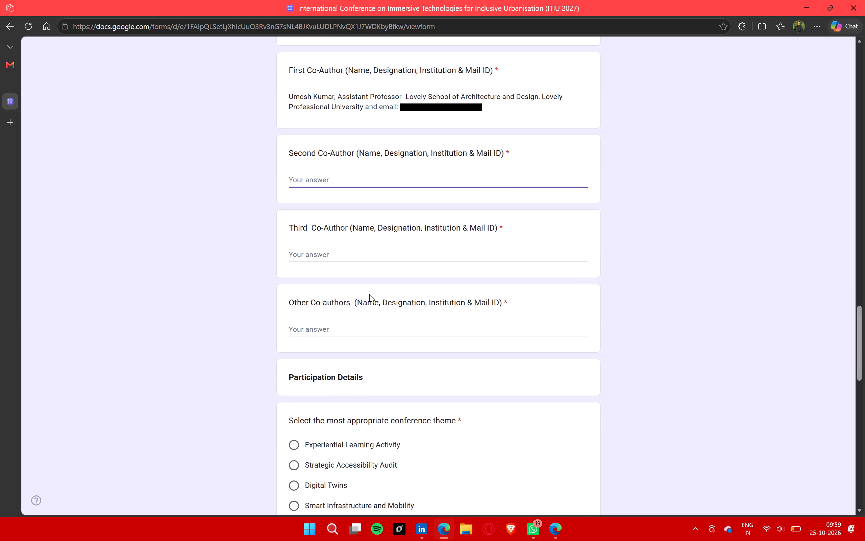
scroll(369, 295, down, 1)
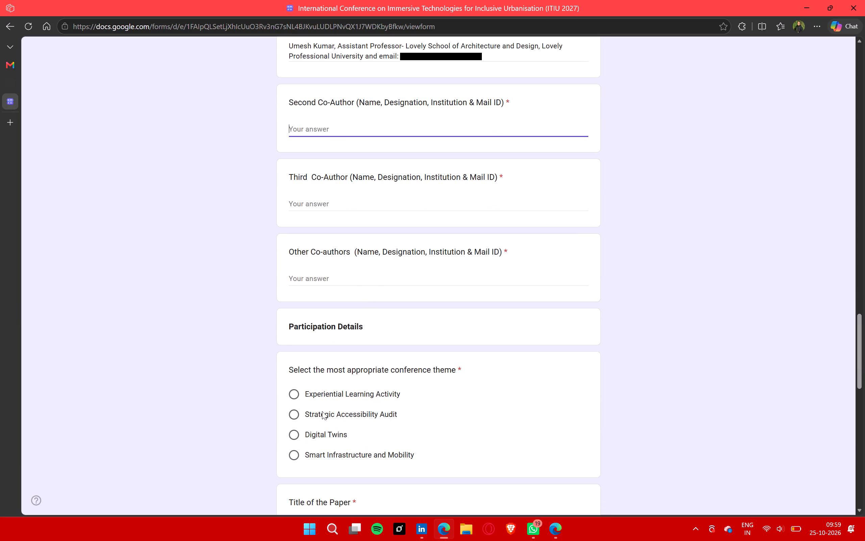
click(295, 414)
click(294, 433)
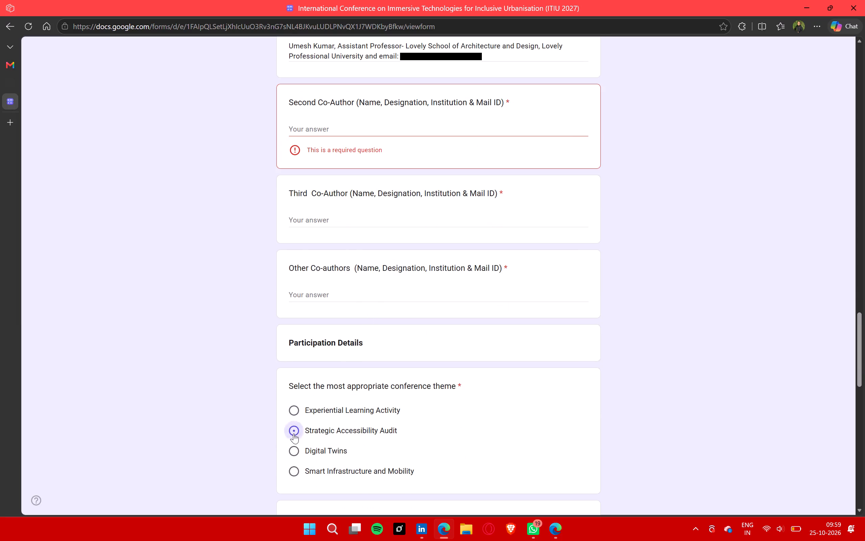
click(203, 375)
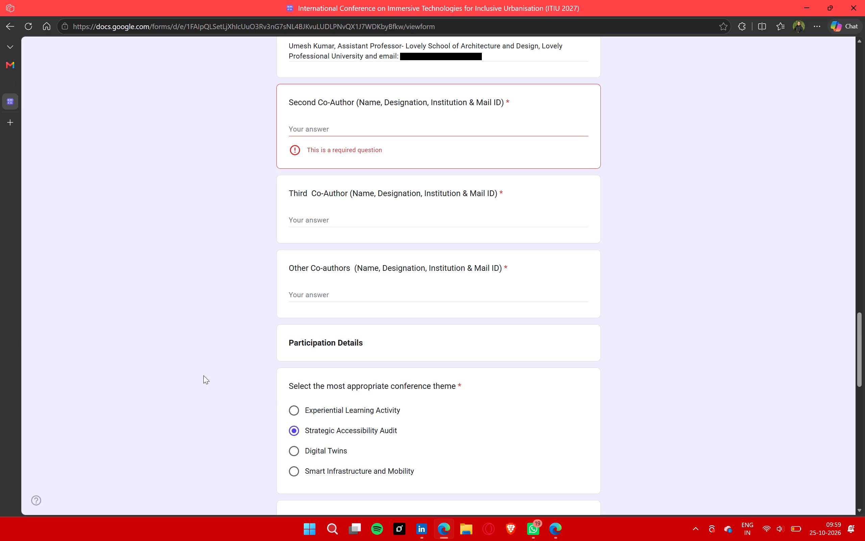
Set the Presentation Preference to Oral + Poster Presentation.
scroll(203, 375, down, 3)
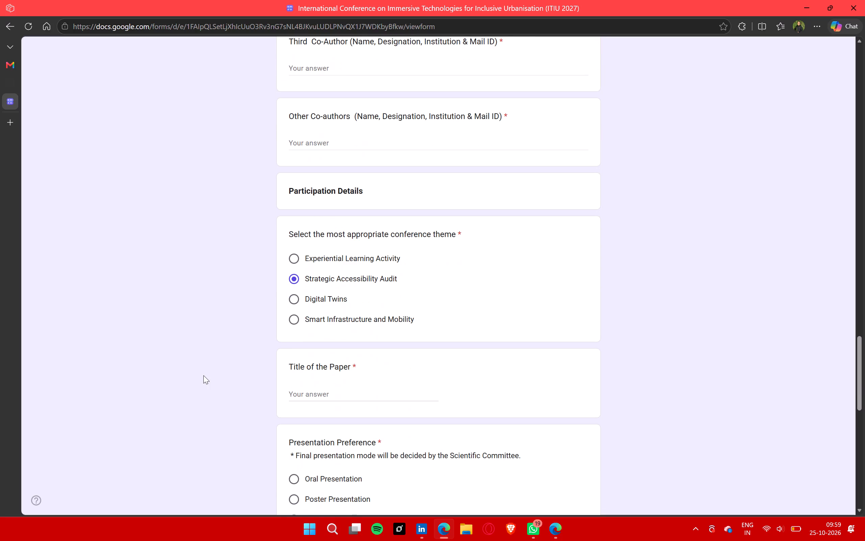
scroll(204, 375, down, 3)
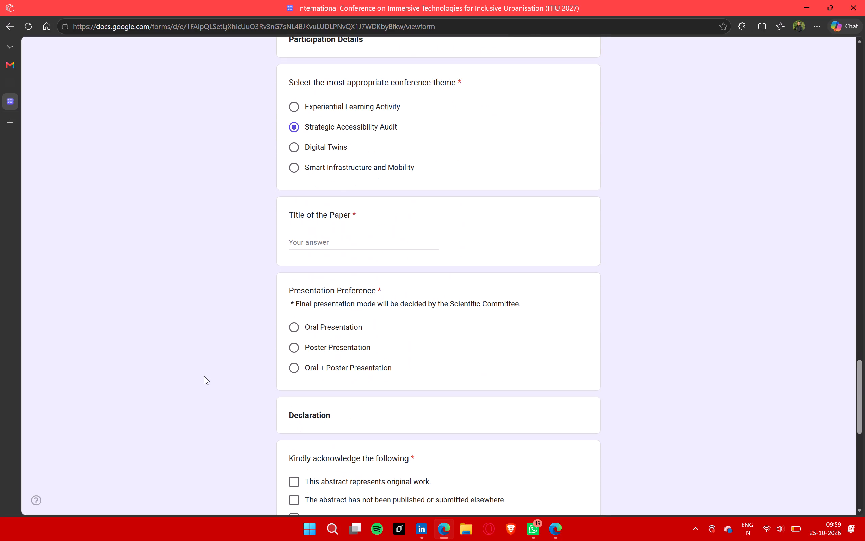
scroll(272, 361, down, 2)
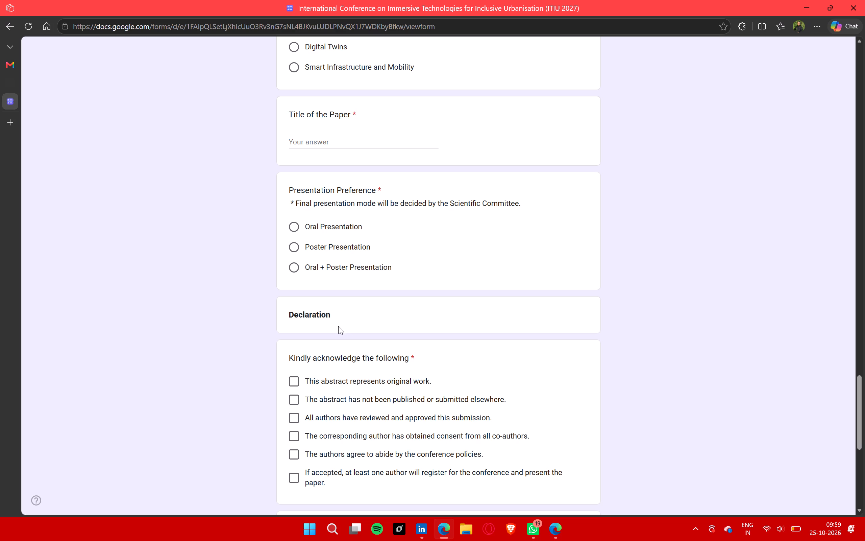
click(295, 262)
click(231, 280)
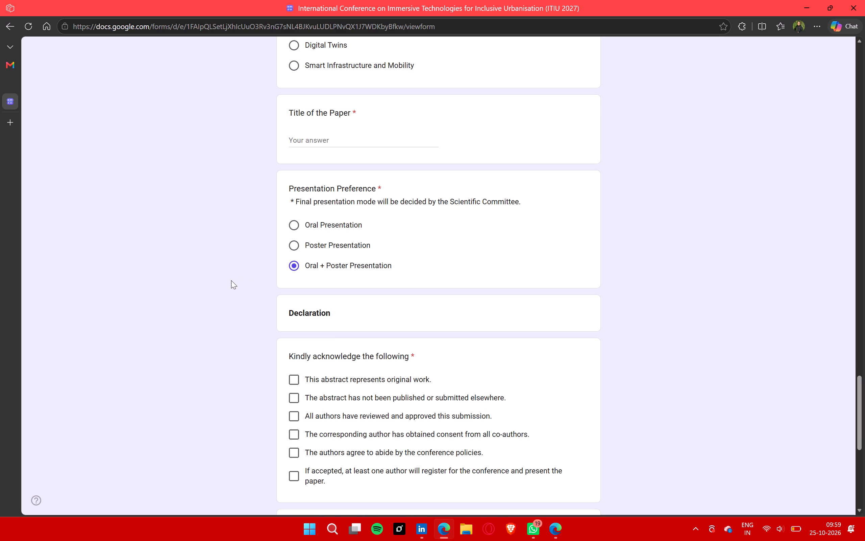
Agree under Publication Permission that the submitted abstract may be published in the Conference Abstract Book if accepted.
scroll(231, 280, down, 3)
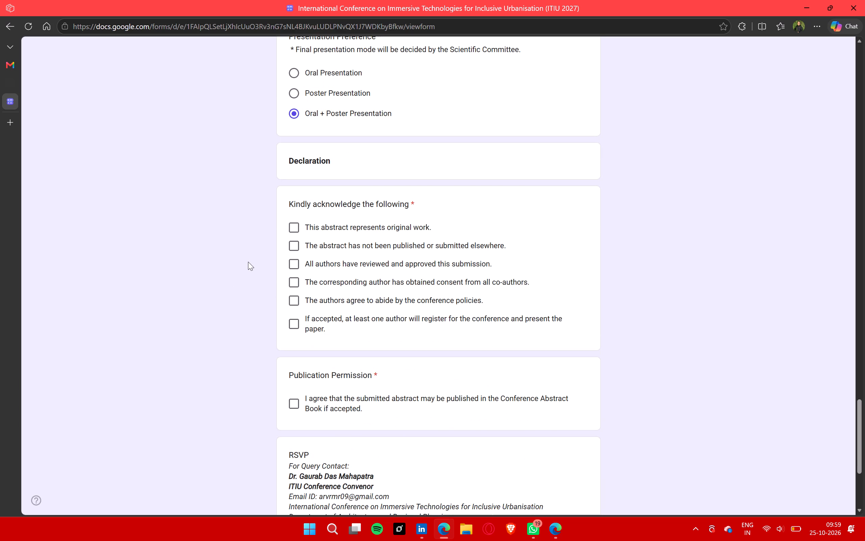
scroll(239, 271, down, 2)
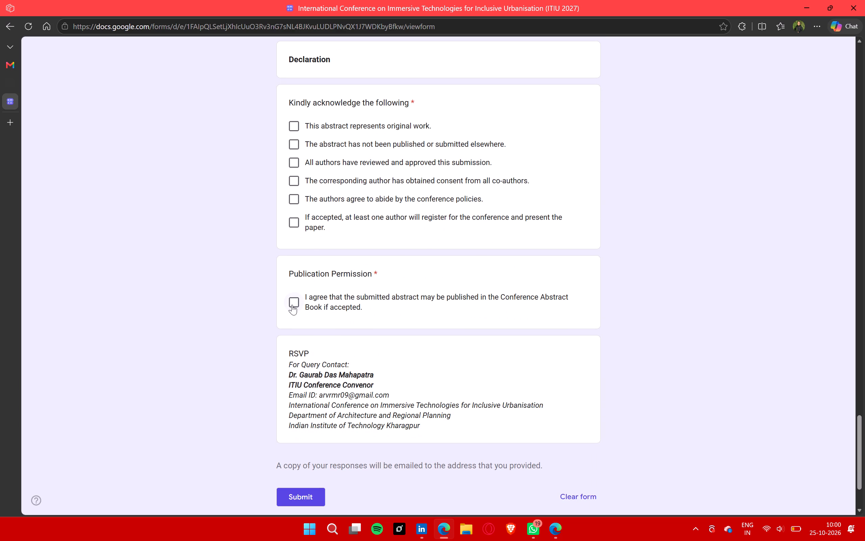
click(292, 305)
click(217, 303)
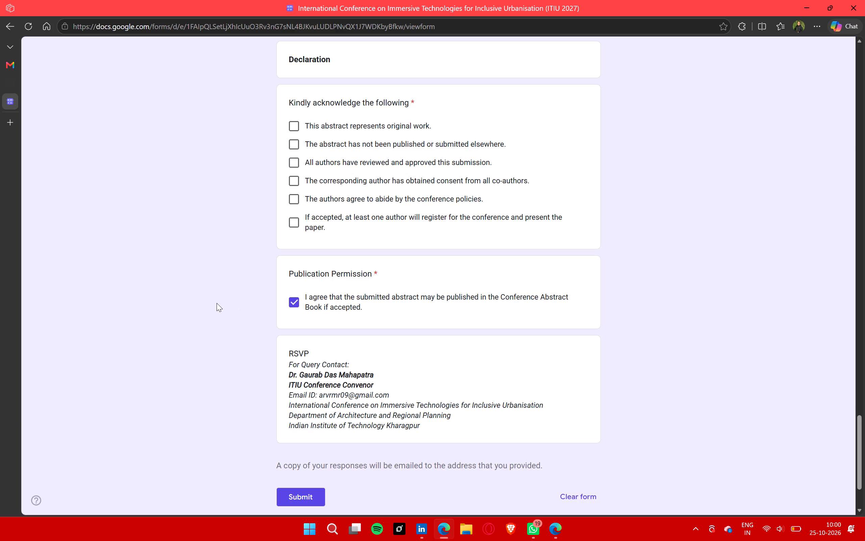
Check the first five Declaration acknowledgements, from the abstract being original work through the authors abiding by the conference policies.
scroll(217, 303, up, 2)
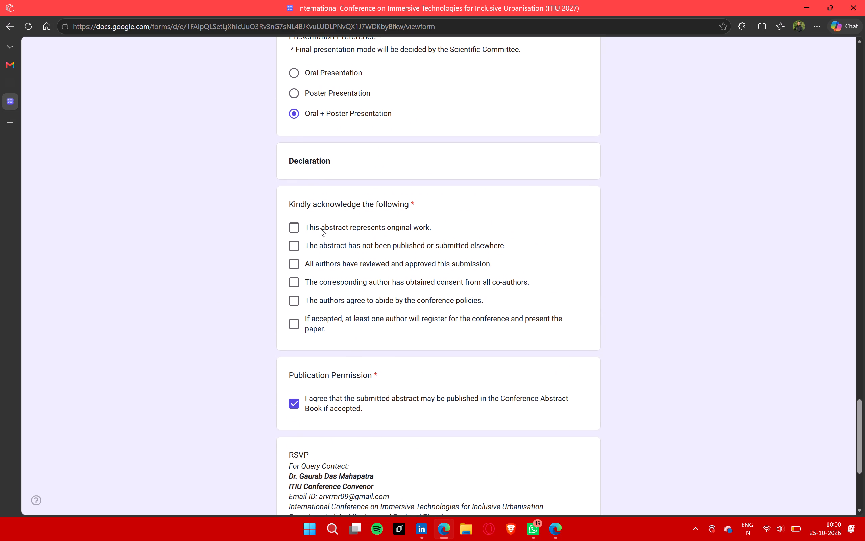
click(290, 228)
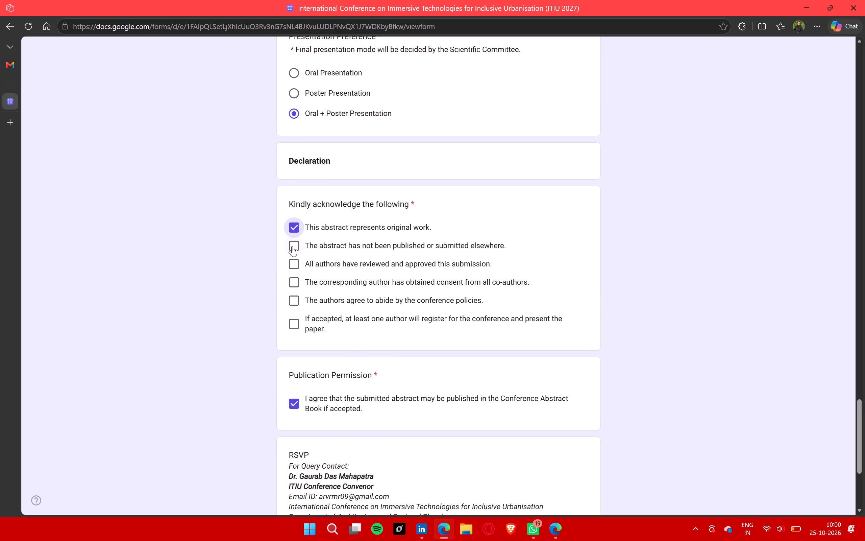
click(292, 246)
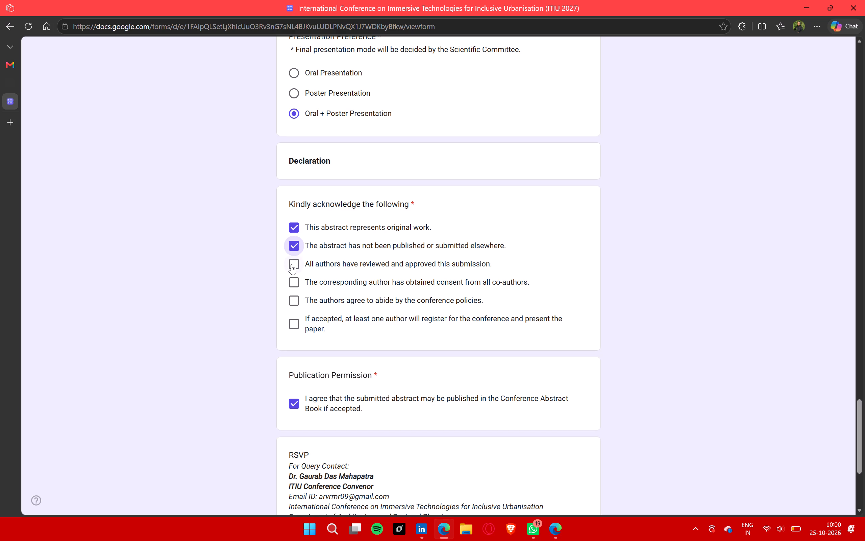
click(291, 264)
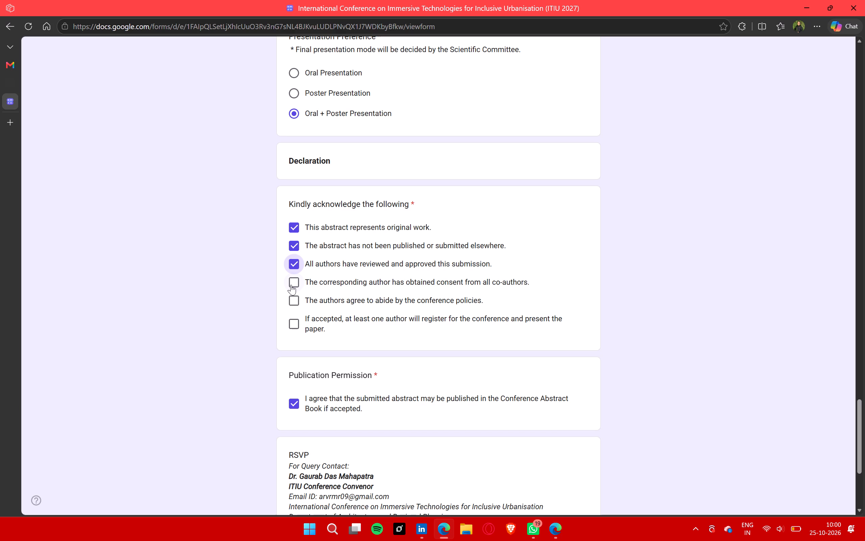
click(291, 285)
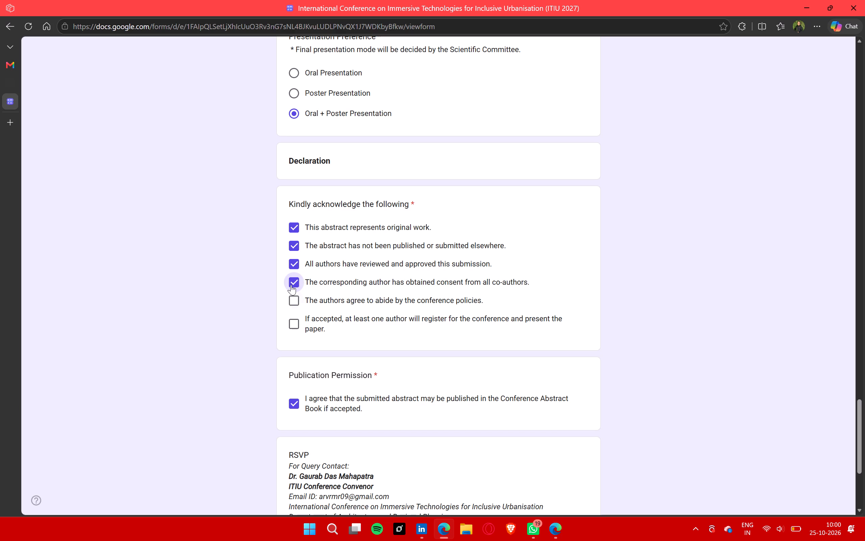
click(293, 302)
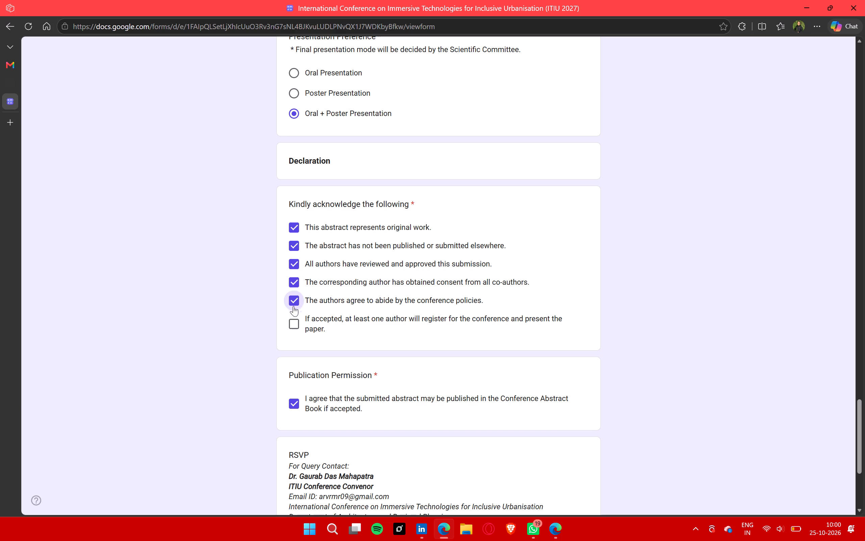
Acknowledge in the Declaration that, if accepted, at least one author will register for the conference and present the paper.
click(293, 325)
click(240, 318)
Open the Title of the Paper answer for entry.
scroll(240, 318, down, 4)
scroll(240, 318, up, 7)
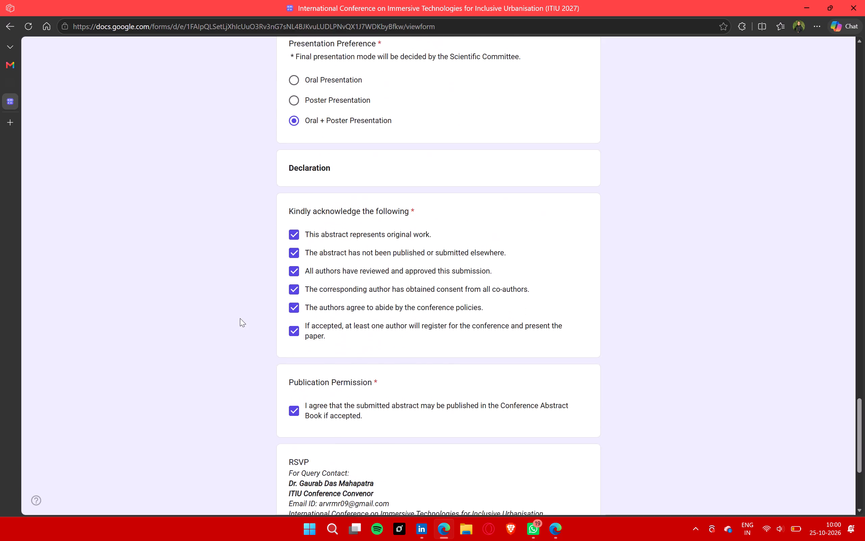
scroll(240, 318, up, 3)
click(345, 291)
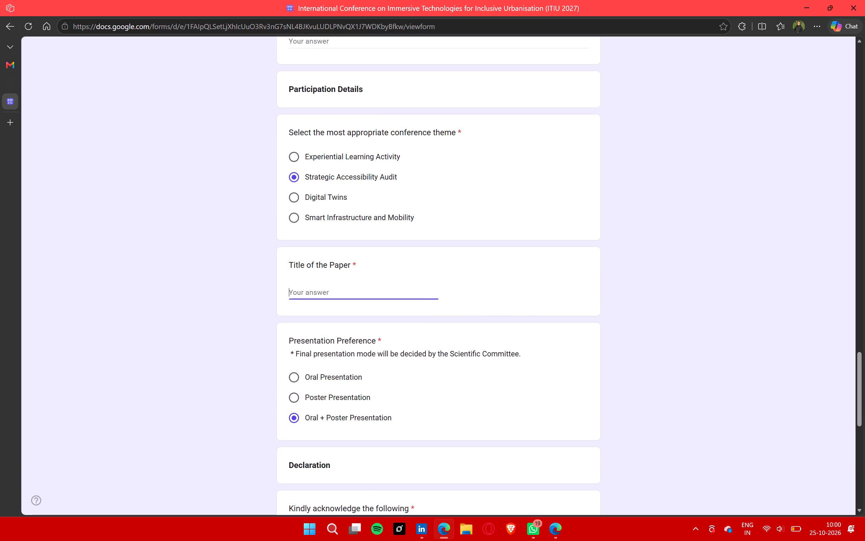
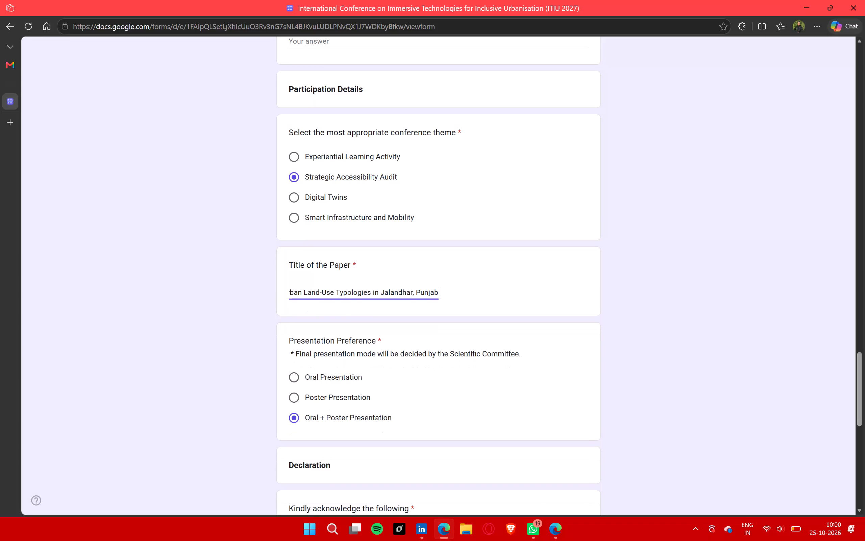
Enter the second co-author's name, followed by a comma, in the Second Co-Author answer.
scroll(437, 290, up, 4)
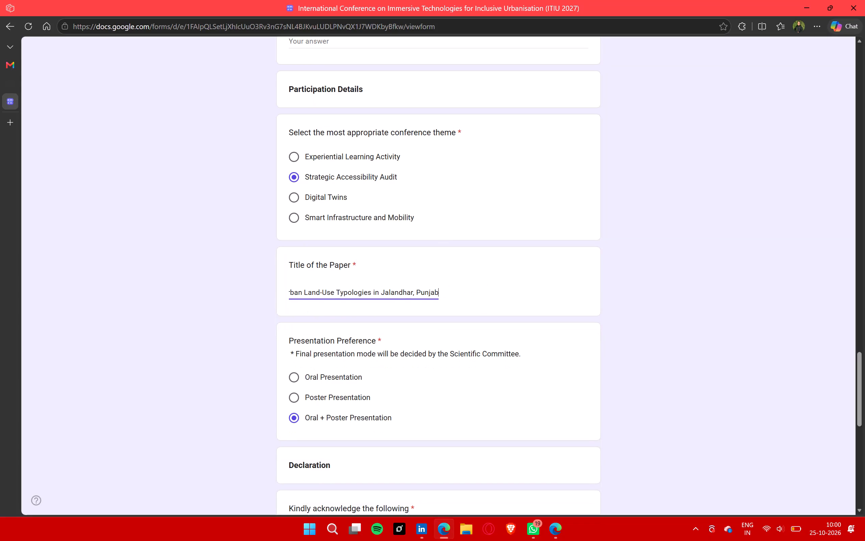
scroll(402, 274, up, 4)
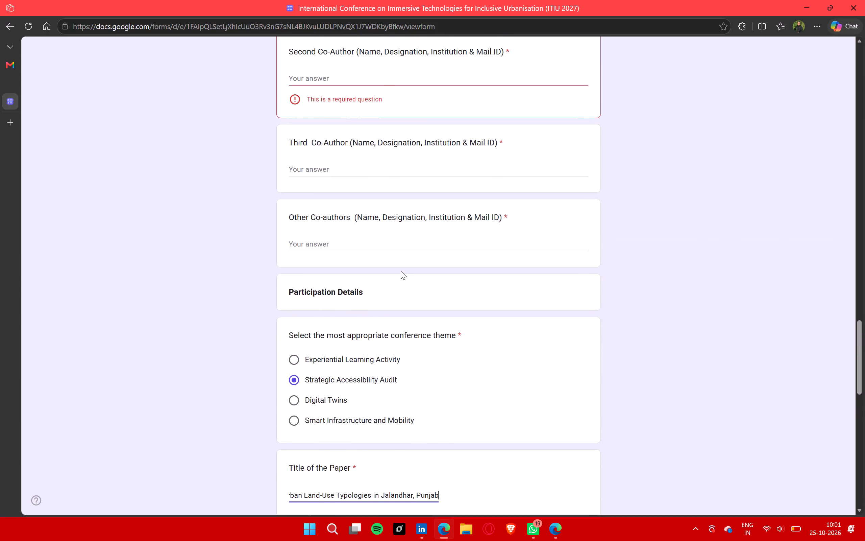
scroll(401, 271, up, 4)
click(383, 284)
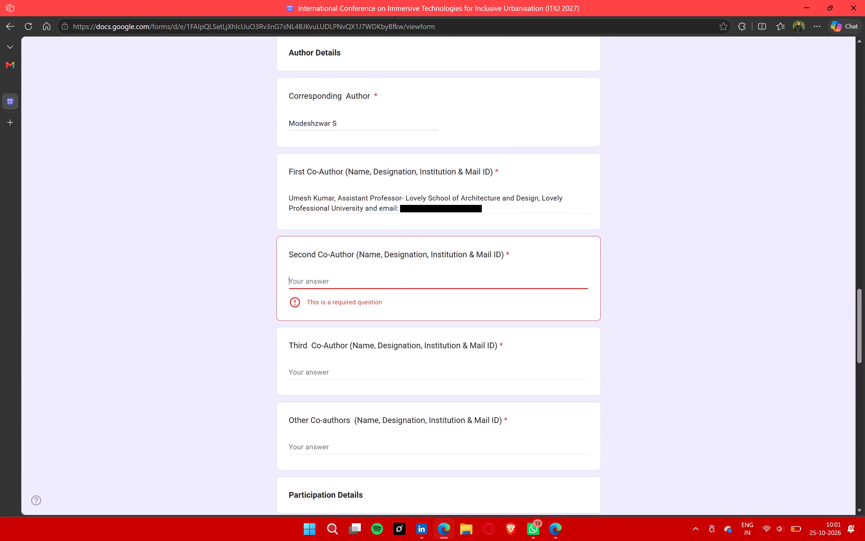
key(a)
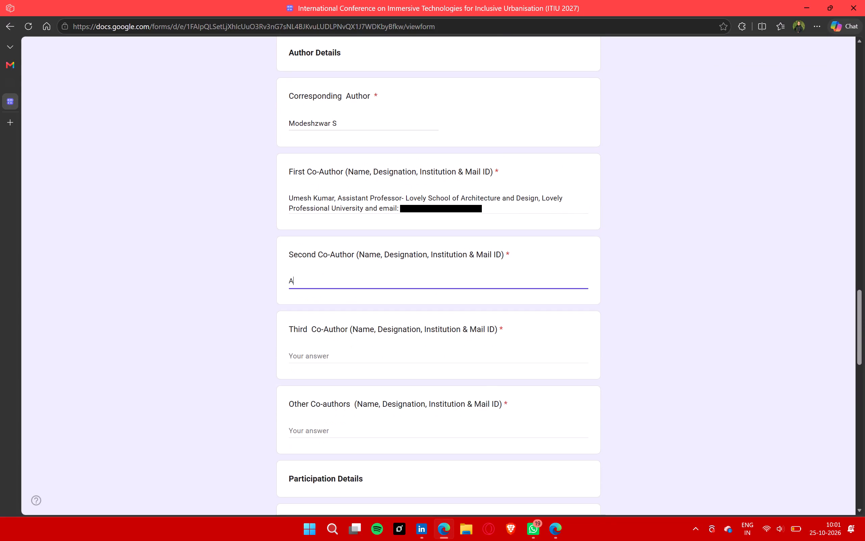
key(BackSpace)
key(BackSpace)
key(BackSpace)
key(BackSpace)
key(BackSpace)
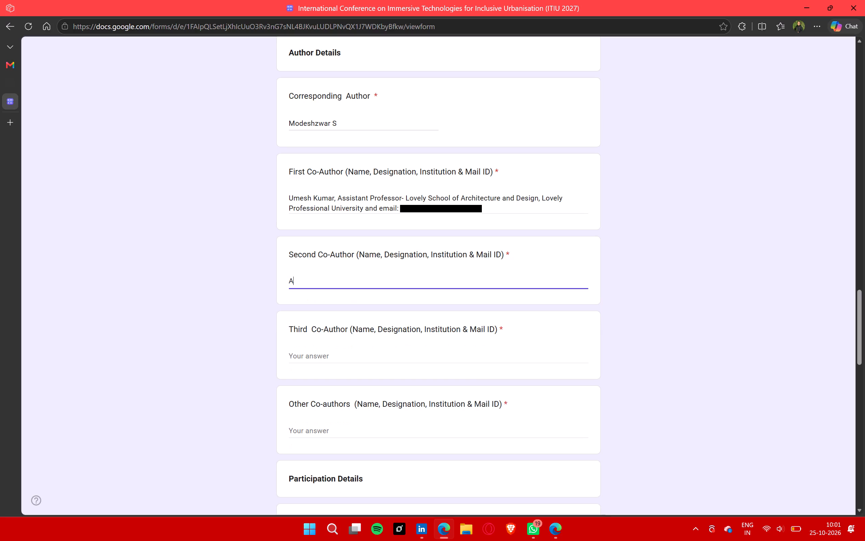
text(usumanchi)
key(space)
key(BackSpace)
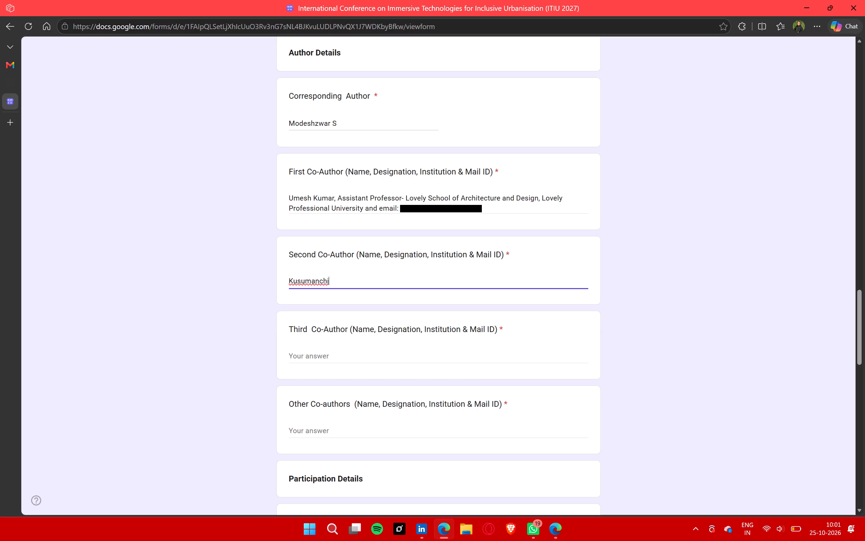
key(space)
key(BackSpace)
text(,)
key(space)
Add "Student, " at the start of the Affiliation, Institution answer, before the school's name.
scroll(405, 277, up, 7)
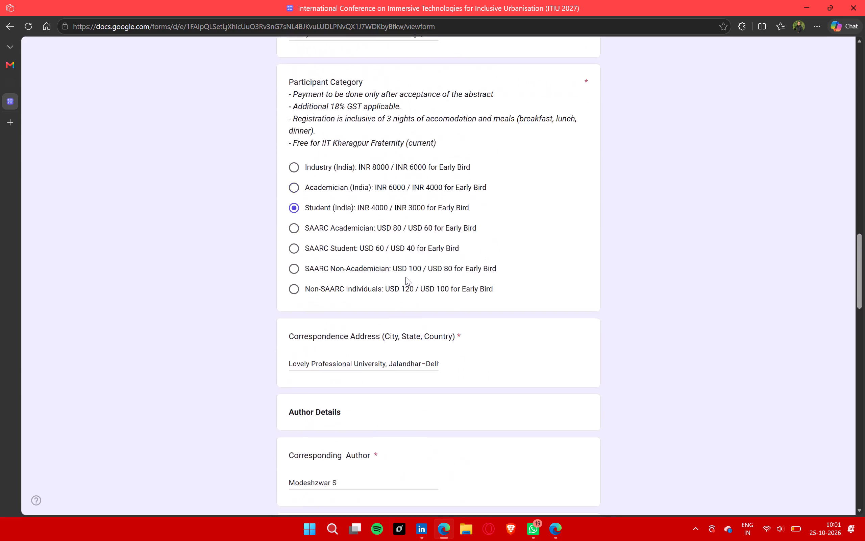
scroll(405, 277, up, 5)
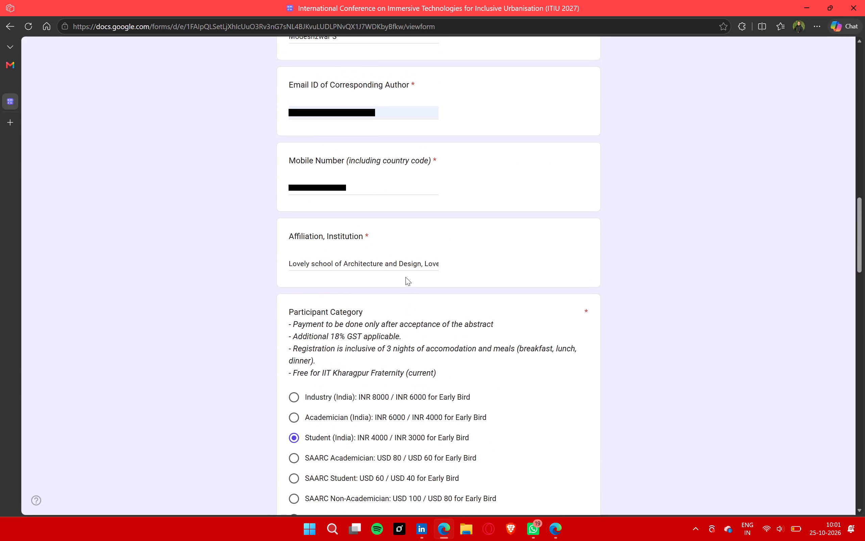
scroll(405, 277, up, 1)
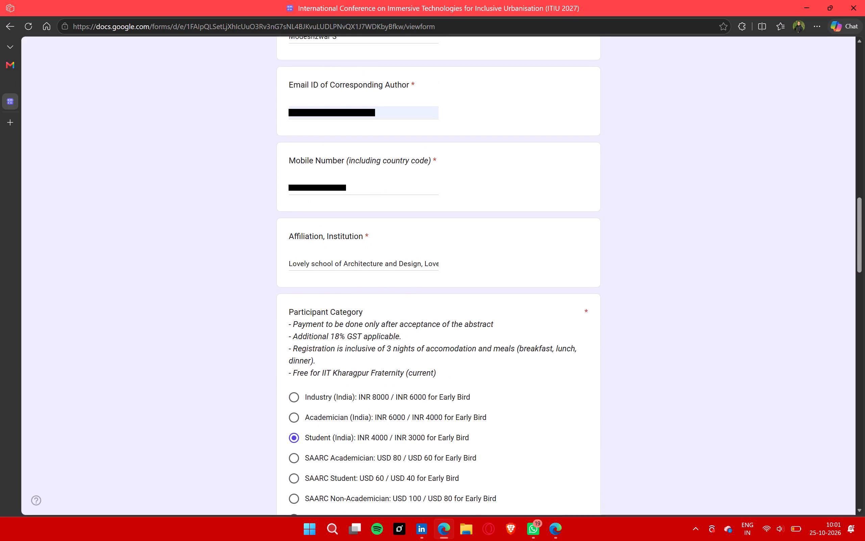
click(293, 263)
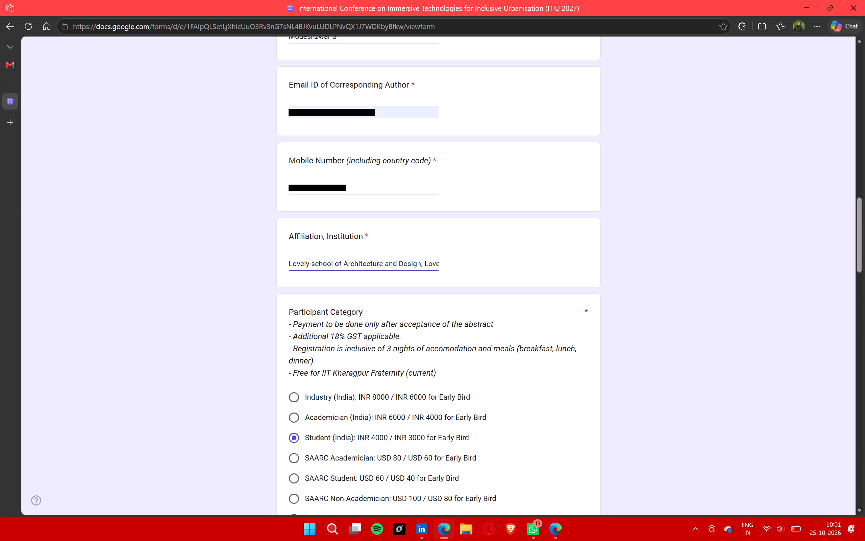
key(Left)
key(Left)
scroll(293, 263, down, 5)
scroll(293, 263, up, 1)
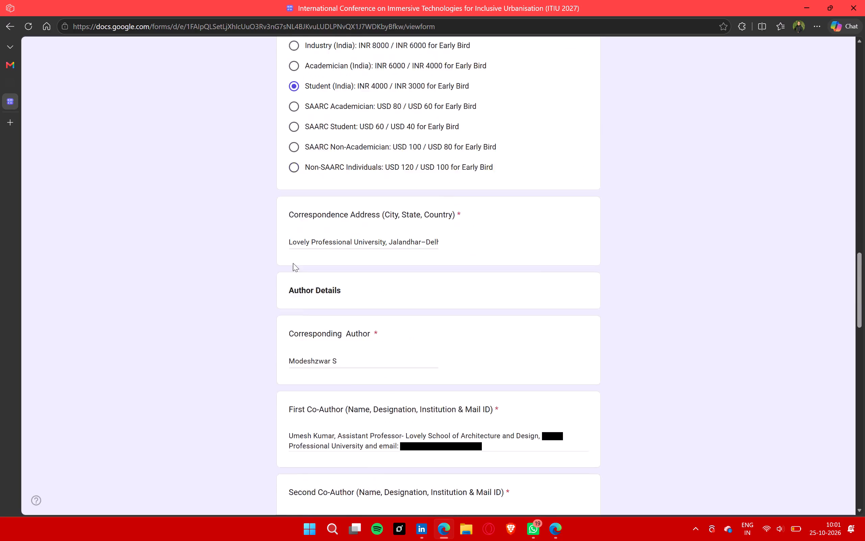
scroll(293, 263, up, 1)
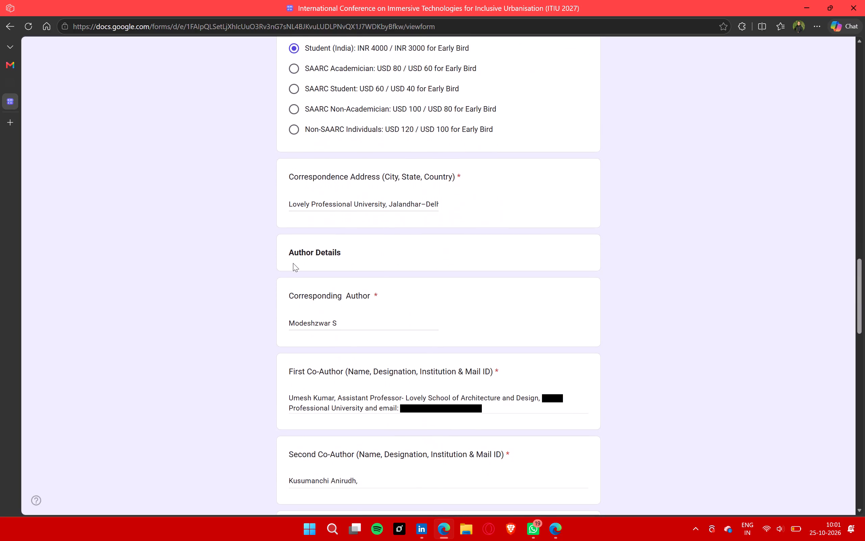
scroll(293, 263, up, 1)
scroll(293, 263, down, 1)
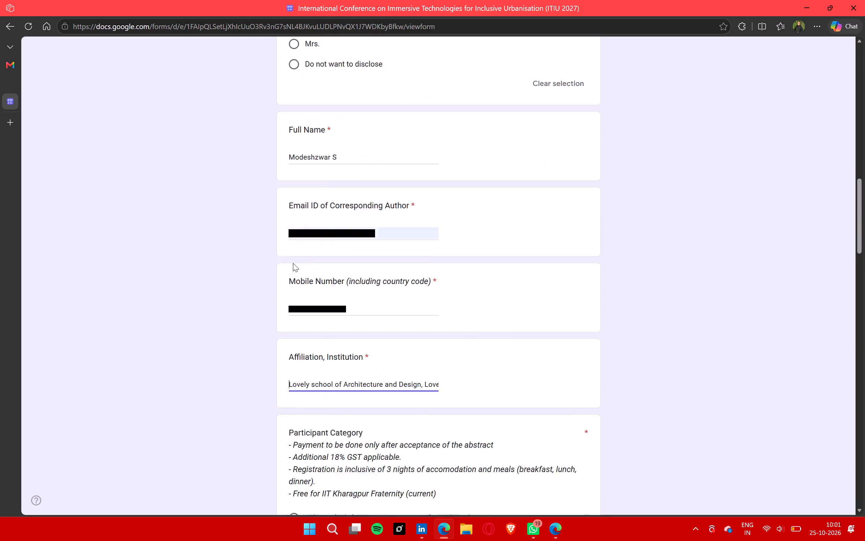
scroll(293, 263, down, 1)
text(tudent)
text(,)
key(space)
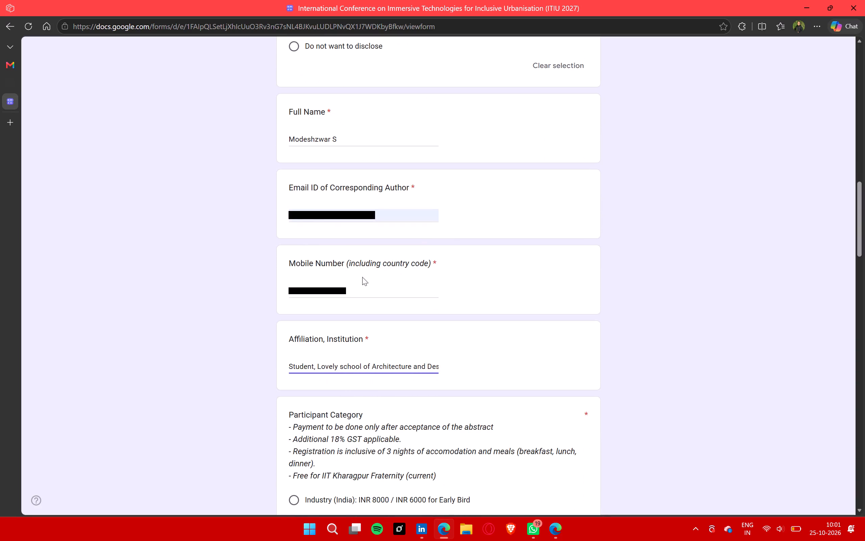
click(247, 347)
Add the designation "Student" after the name in the Second Co-Author answer.
scroll(247, 347, down, 2)
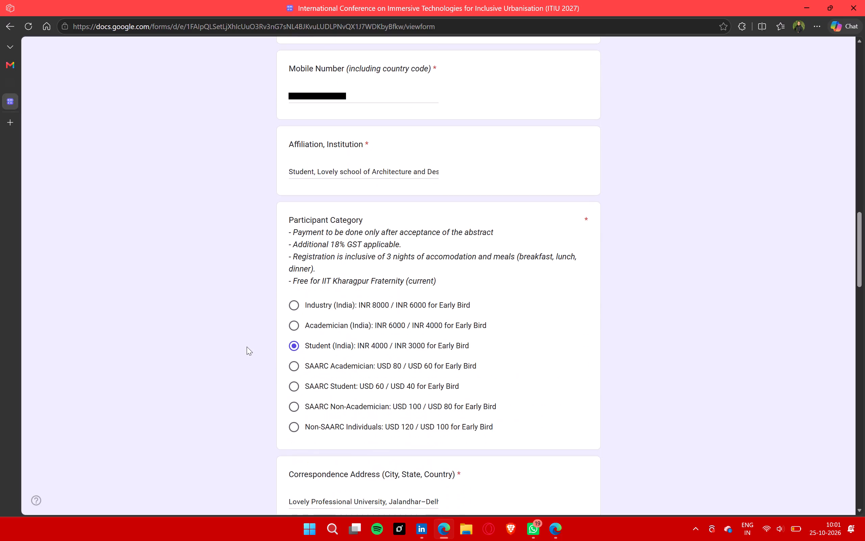
scroll(247, 347, down, 5)
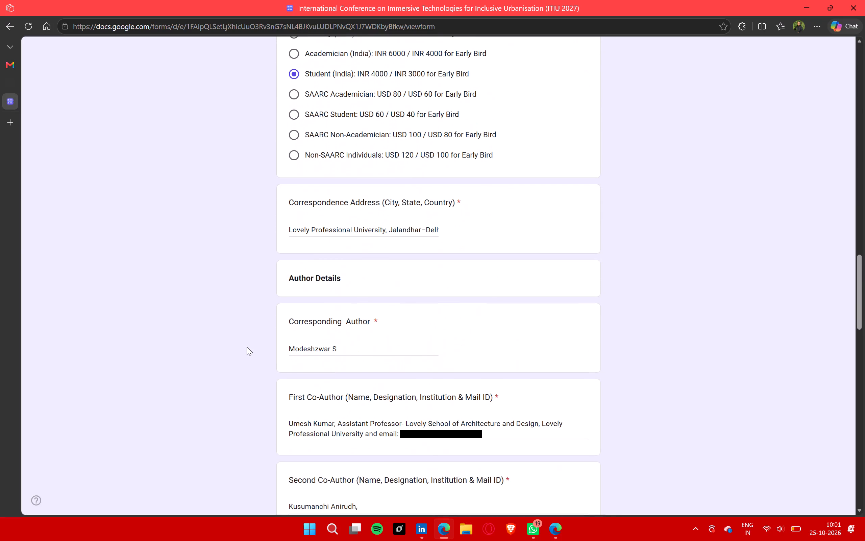
scroll(247, 347, down, 1)
scroll(359, 381, down, 1)
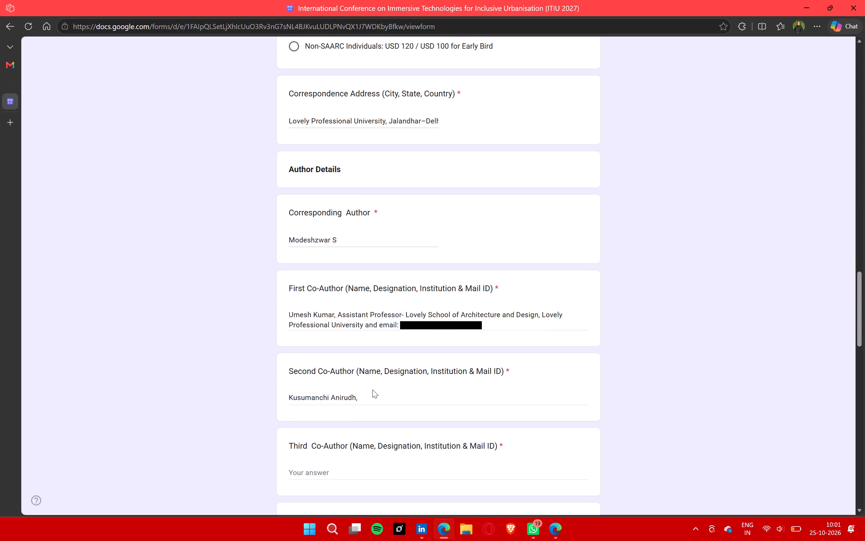
click(372, 389)
click(374, 397)
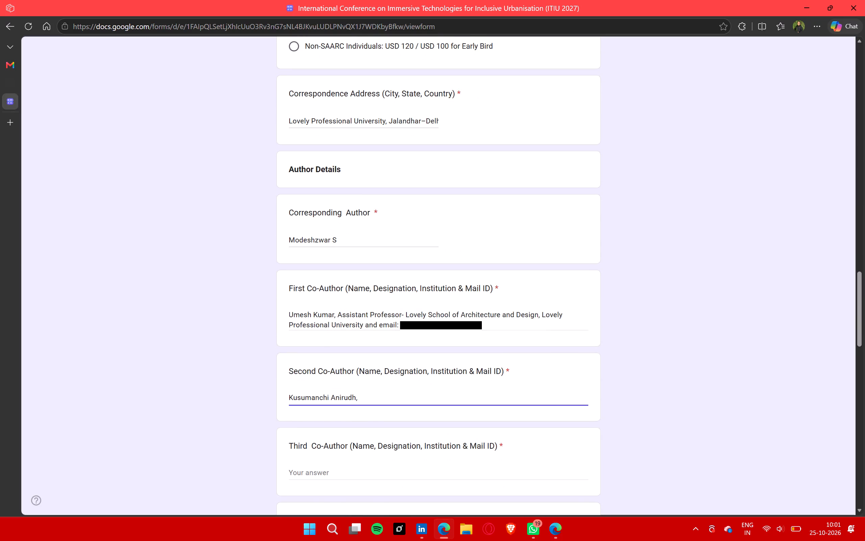
text(tudent)
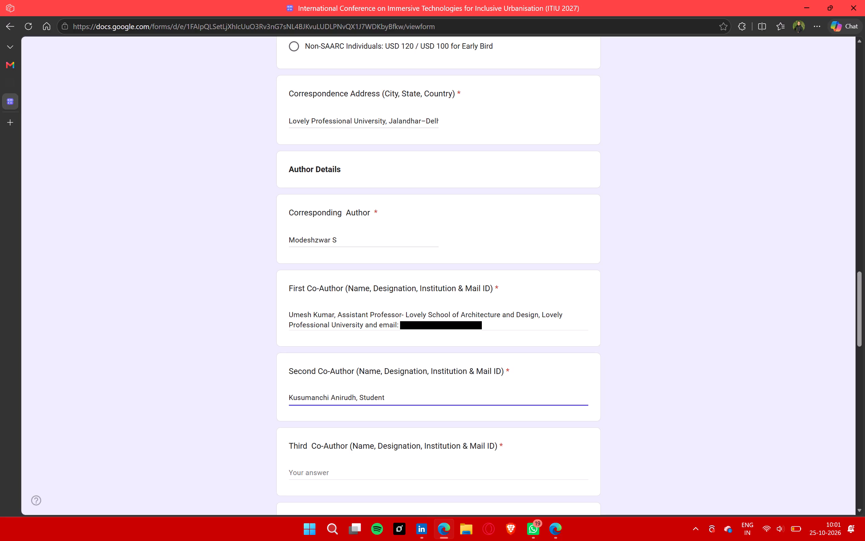
Copy "Lovely School of Architecture and Design, Lovely Professional University" from the First Co-Author answer and add it after "Student, " in the Second Co-Author answer.
drag(404, 313, 411, 313)
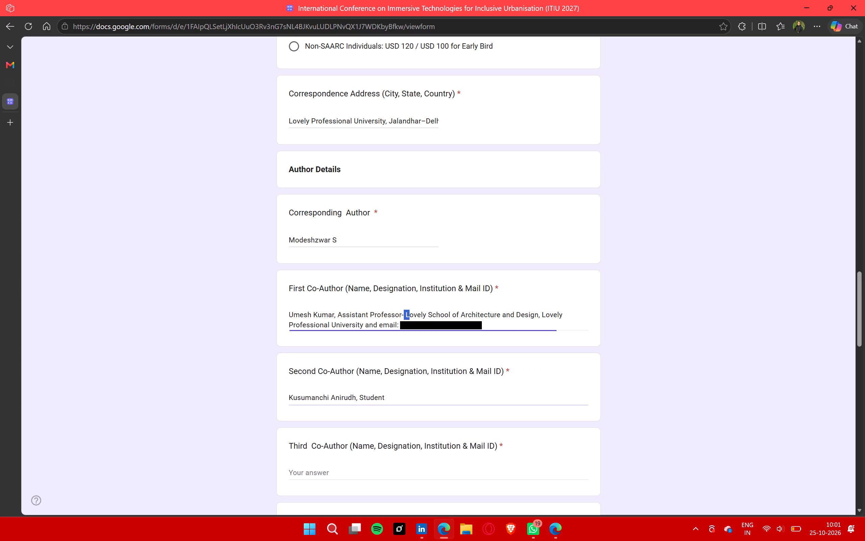
drag(411, 313, 365, 324)
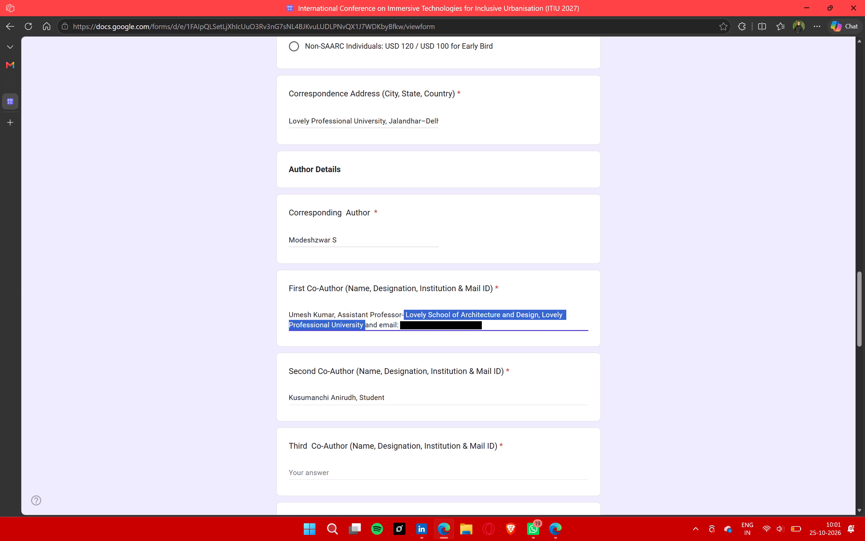
drag(365, 324, 363, 323)
key(ctrl+c)
key(ctrl+c)
click(396, 398)
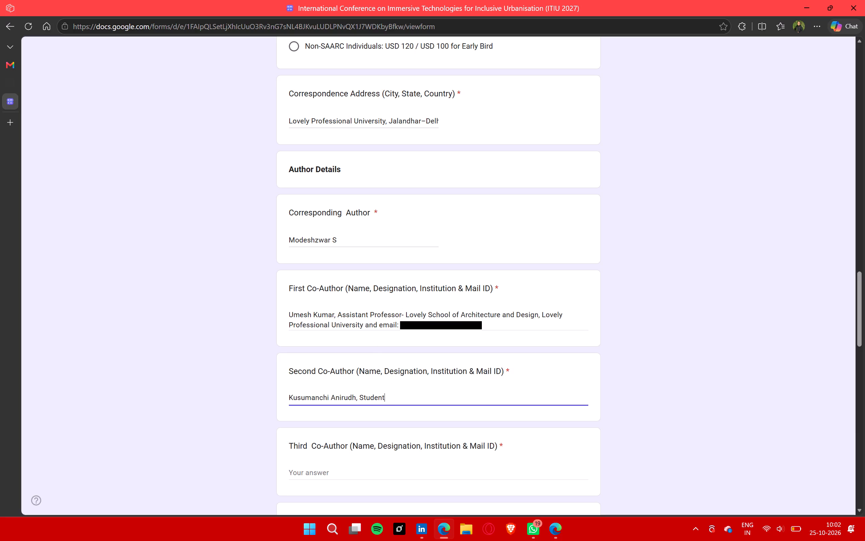
text(,)
key(space)
key(ctrl+v)
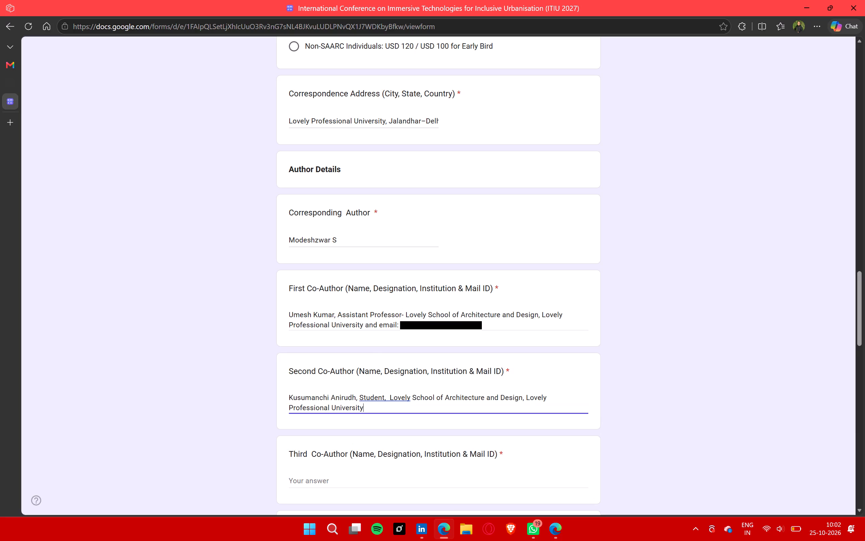
Apply the grammar suggestion "Student, Lovely" to remove the extra space in the Second Co-Author answer.
click(397, 398)
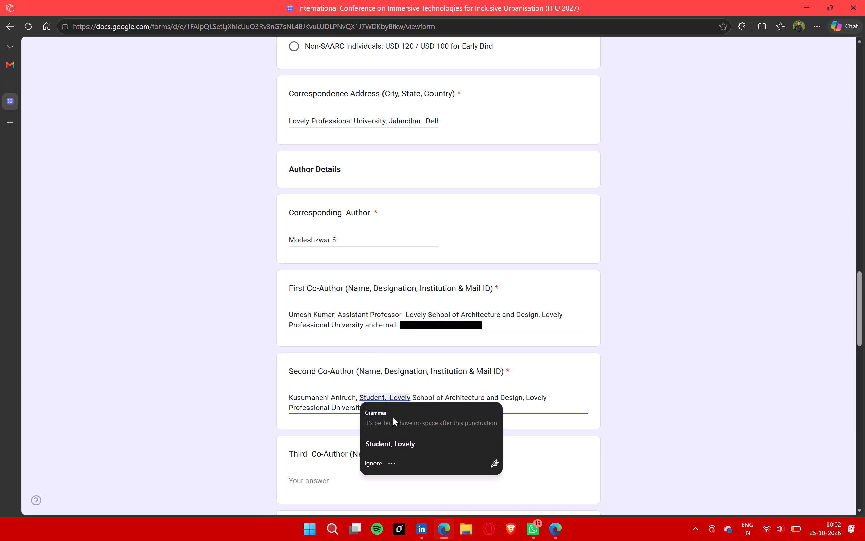
click(391, 451)
click(394, 446)
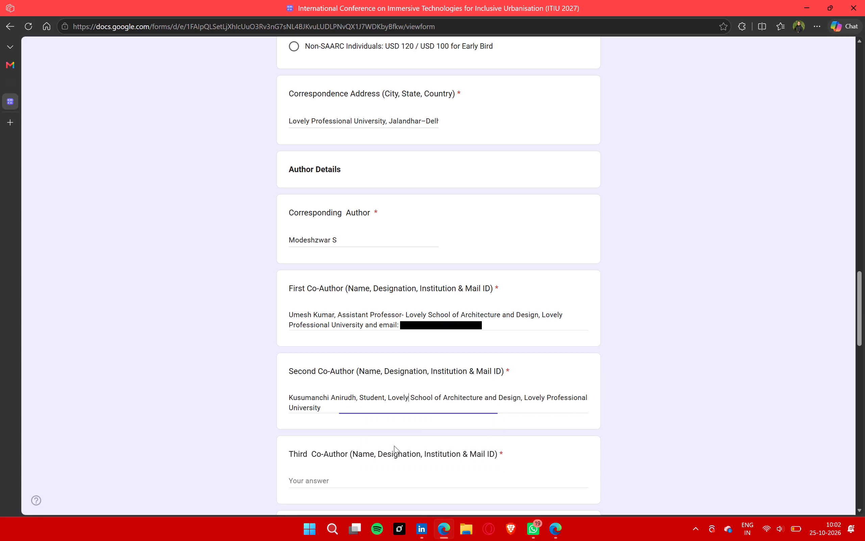
Append "and email:" after the university name in the Second Co-Author answer.
click(347, 403)
key(space)
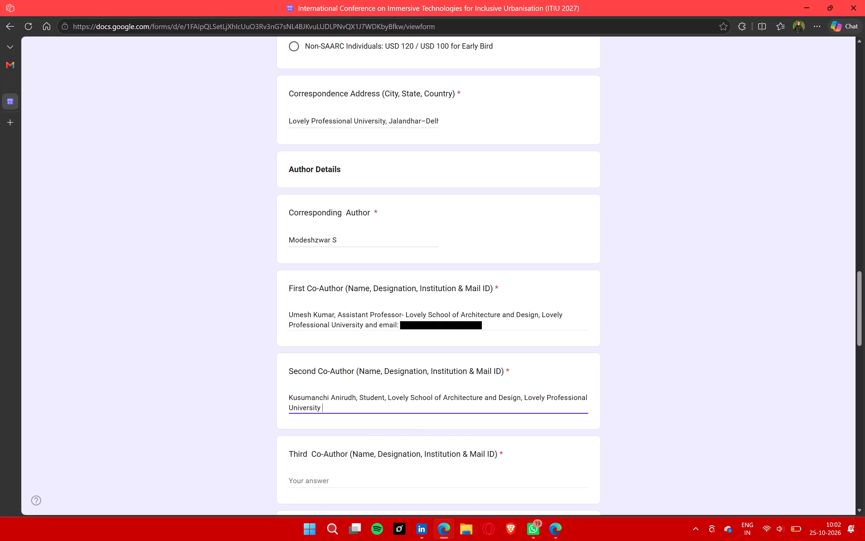
text(and email)
key(shift+colon)
scroll(324, 402, down, 3)
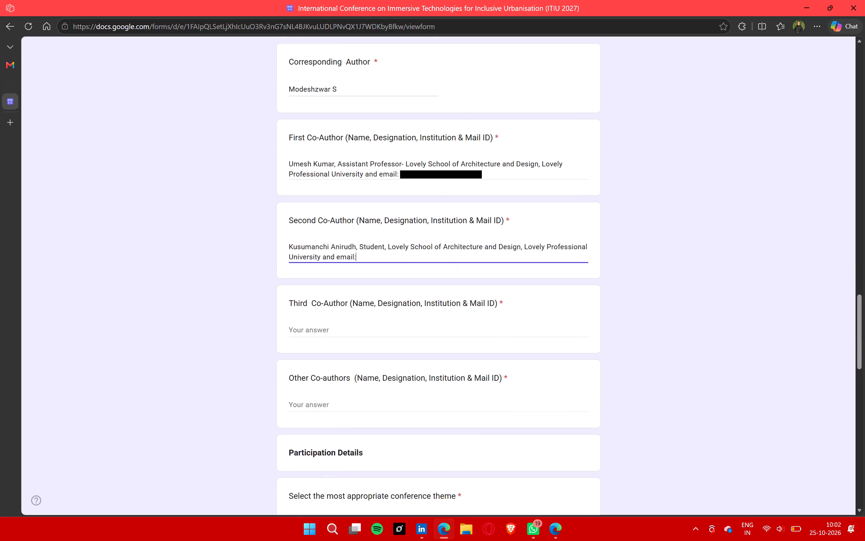
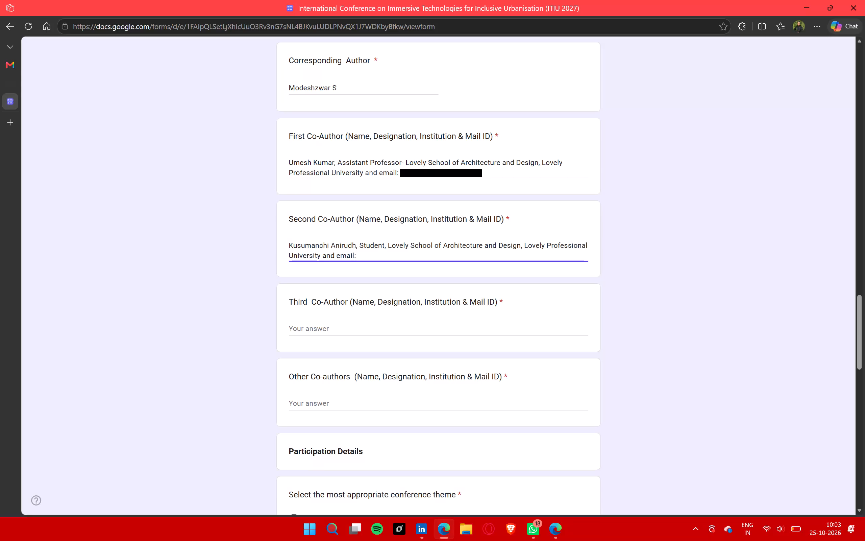
Add a space after "email:" at the end of the Second Co-Author answer.
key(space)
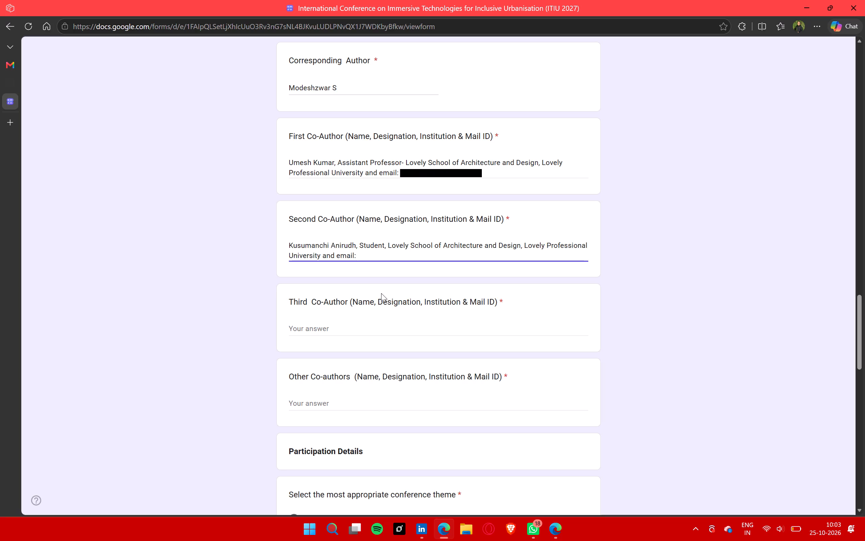
Enter the student co-author's name, with a period after the initial and a trailing comma, in the Third Co-Author answer.
click(354, 323)
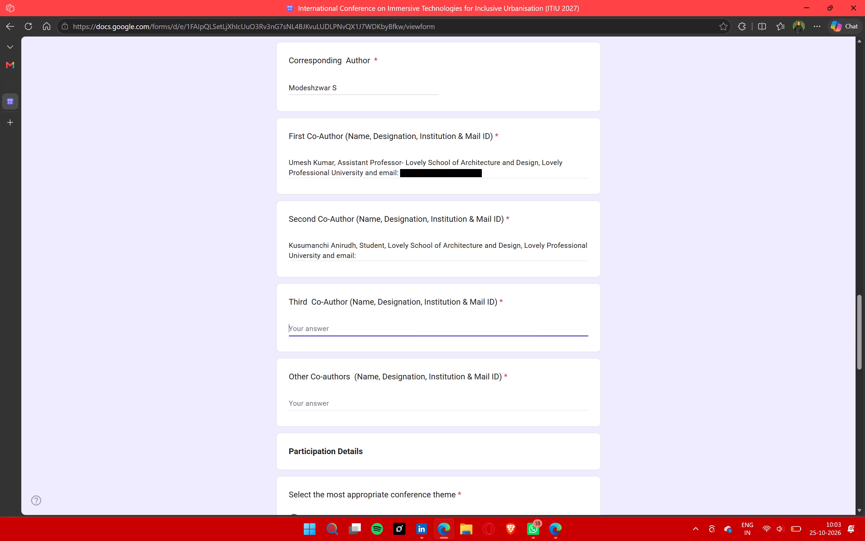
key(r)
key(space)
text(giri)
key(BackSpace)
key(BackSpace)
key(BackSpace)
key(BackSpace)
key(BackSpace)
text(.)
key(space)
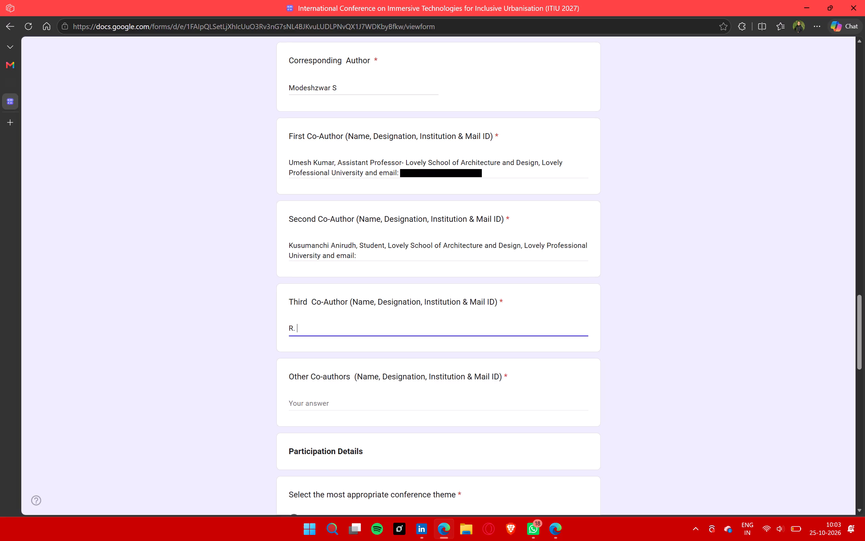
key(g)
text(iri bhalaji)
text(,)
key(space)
Copy "Student, Lovely School of Architecture and Design, Lovely Professional University and email:" from the Second Co-Author answer and add it after the Third Co-Author's name.
drag(361, 244, 364, 258)
key(ctrl+c)
key(ctrl+c)
click(354, 326)
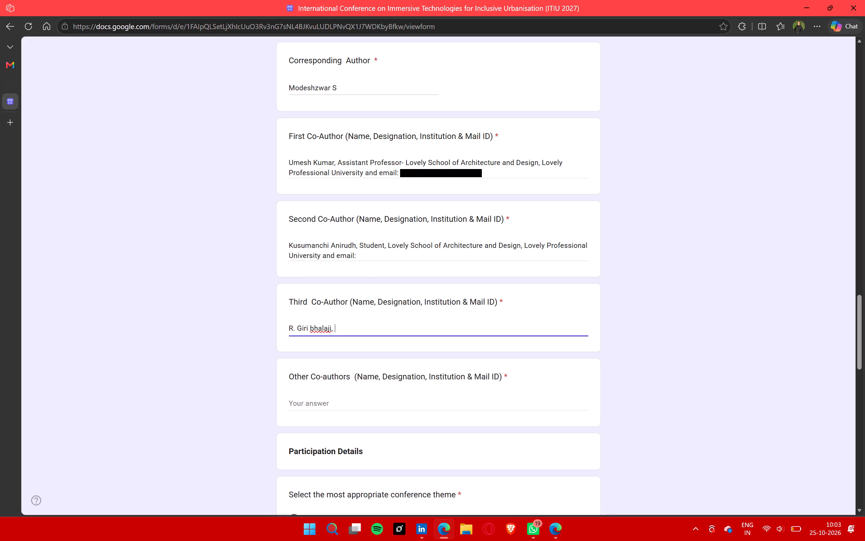
key(ctrl+v)
Move the entire Third Co-Author answer into the Other Co-authors answer.
click(348, 415)
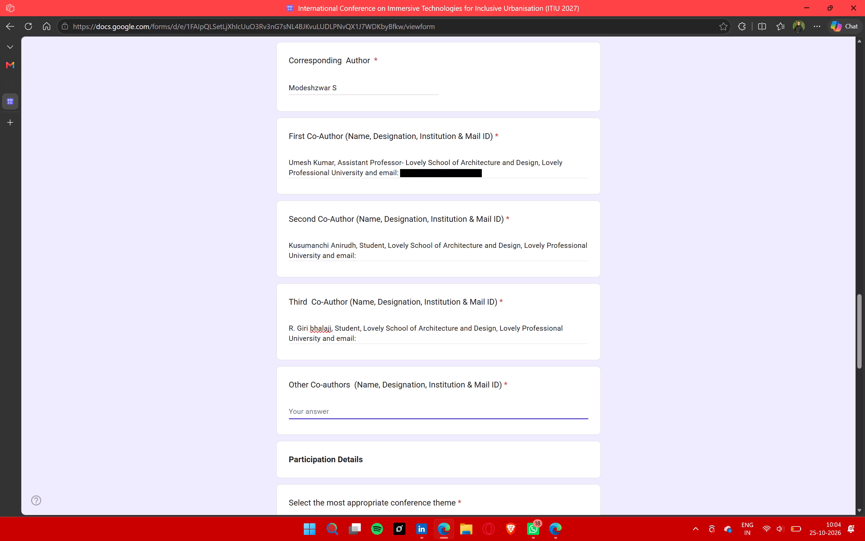
scroll(348, 411, down, 1)
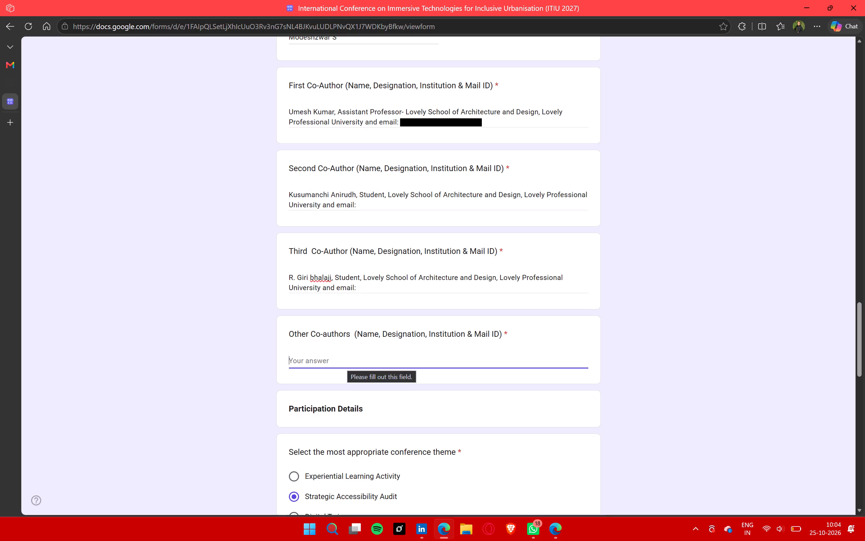
drag(366, 290, 365, 290)
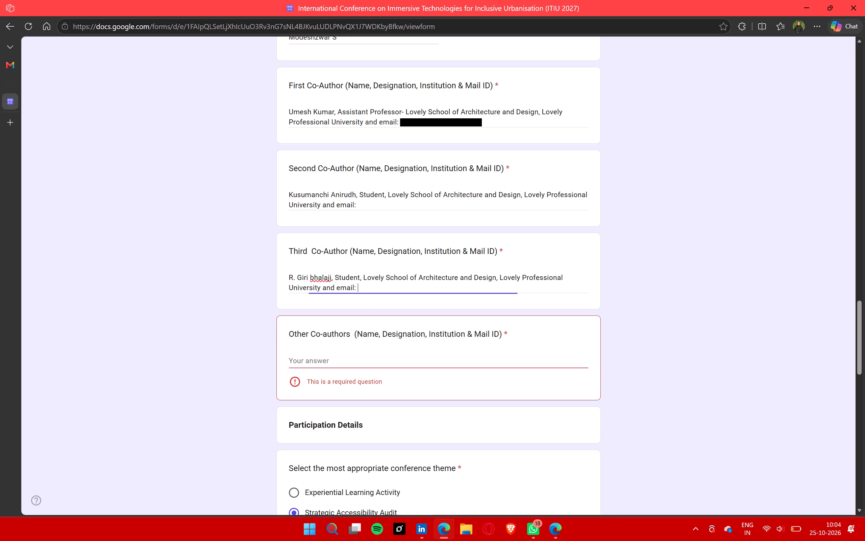
drag(365, 290, 274, 272)
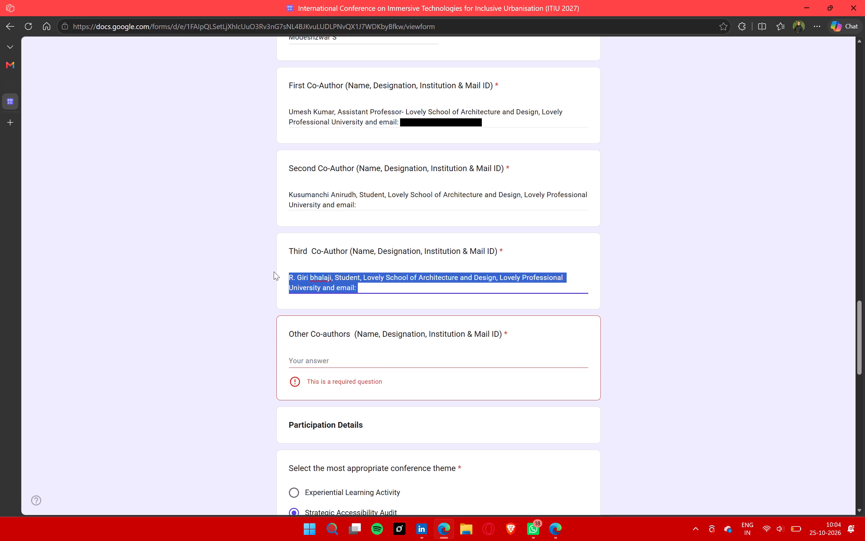
key(ctrl+x)
click(329, 350)
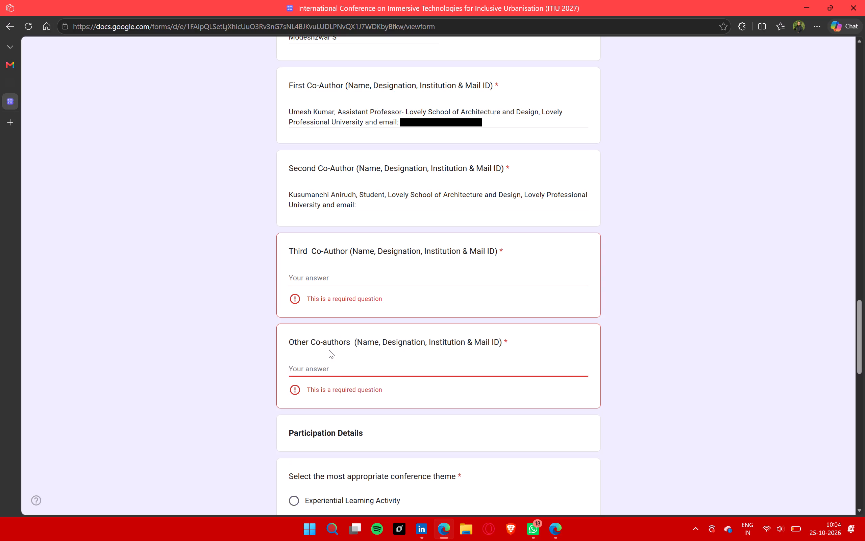
key(ctrl+v)
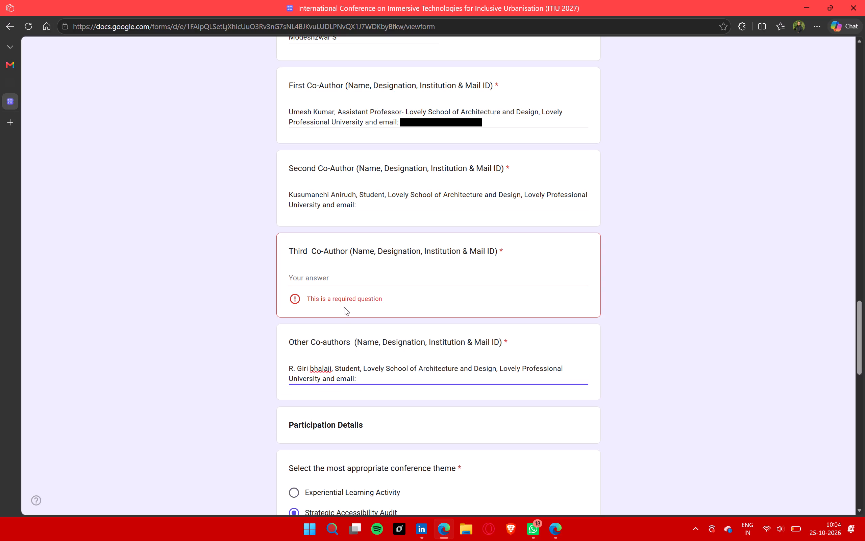
Move the entire Second Co-Author answer into the empty Third Co-Author answer.
click(339, 282)
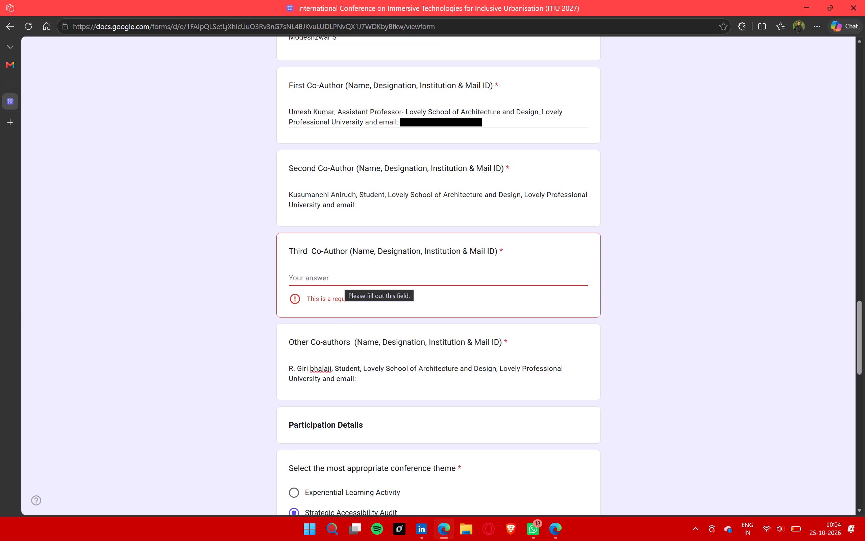
drag(363, 205, 282, 194)
scroll(282, 194, up, 1)
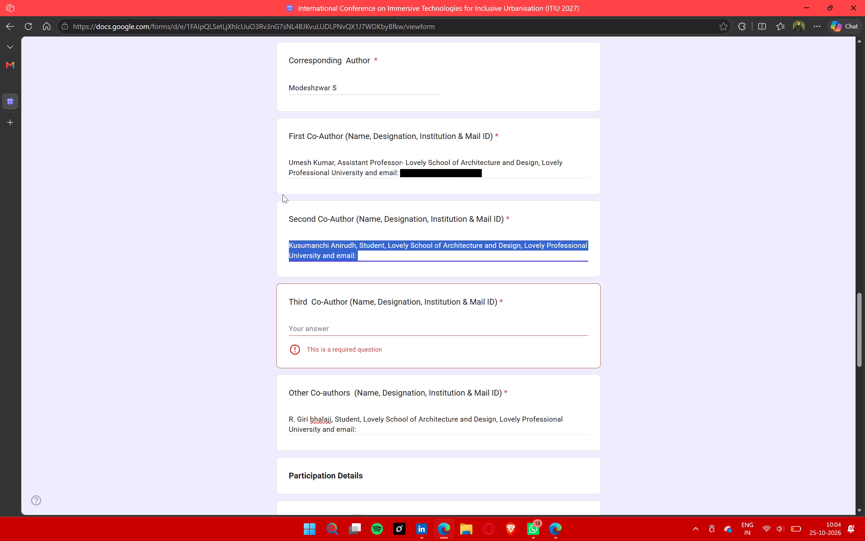
key(ctrl+x)
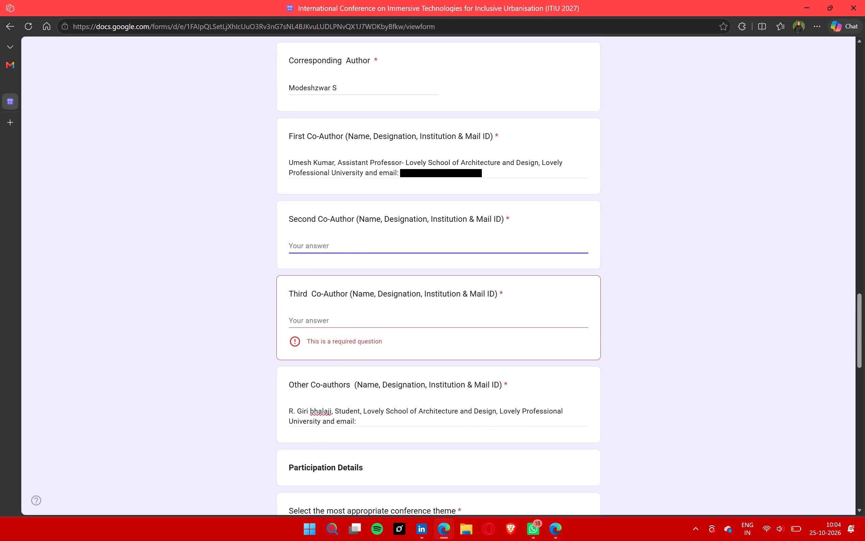
click(322, 322)
key(ctrl+v)
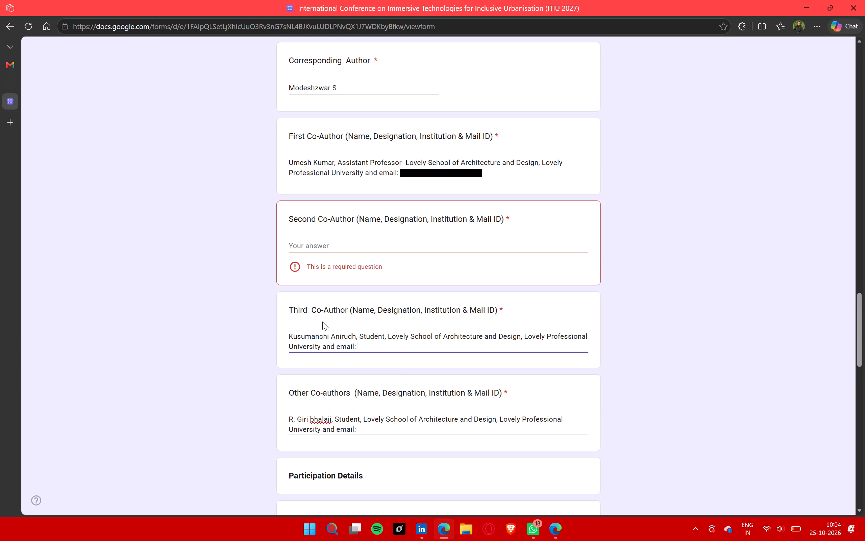
Enter the new second co-author's name followed by a comma in the empty Second Co-Author answer.
click(305, 242)
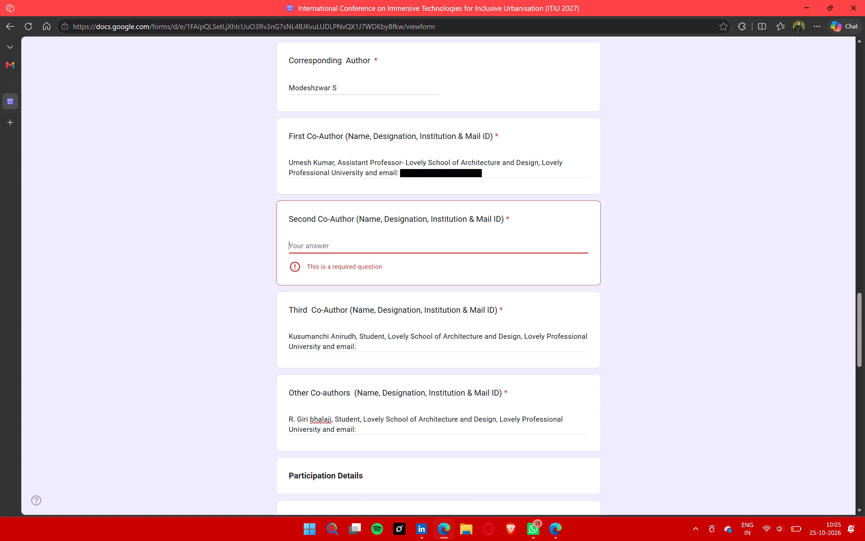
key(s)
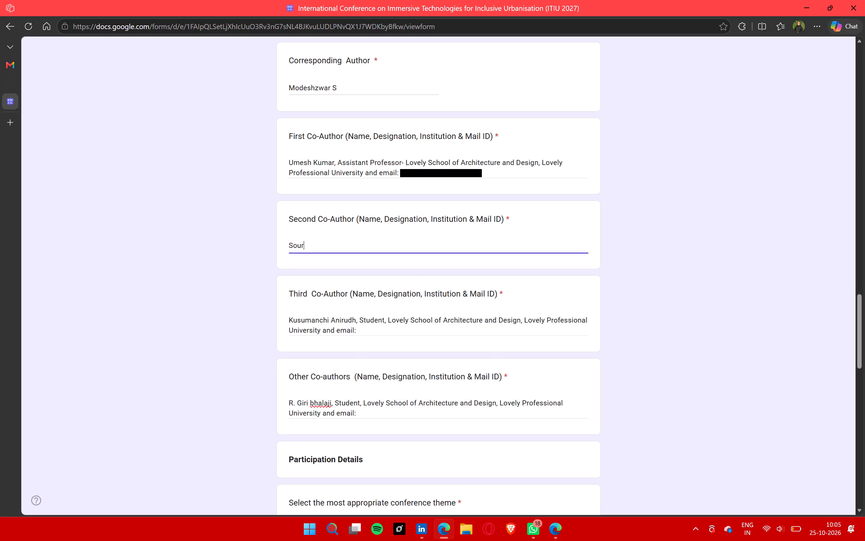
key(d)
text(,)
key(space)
Copy "Student, Lovely School of Architecture and Design, Lovely Professional University and email:" from the Third Co-Author answer and add it after the Second Co-Author's name.
drag(359, 321, 370, 331)
key(ctrl+c)
key(ctrl+c)
key(ctrl+c)
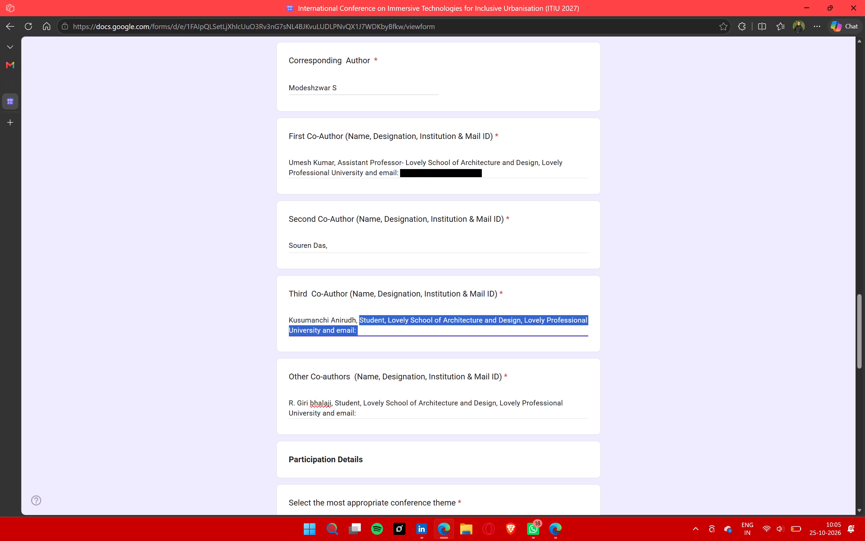
click(349, 240)
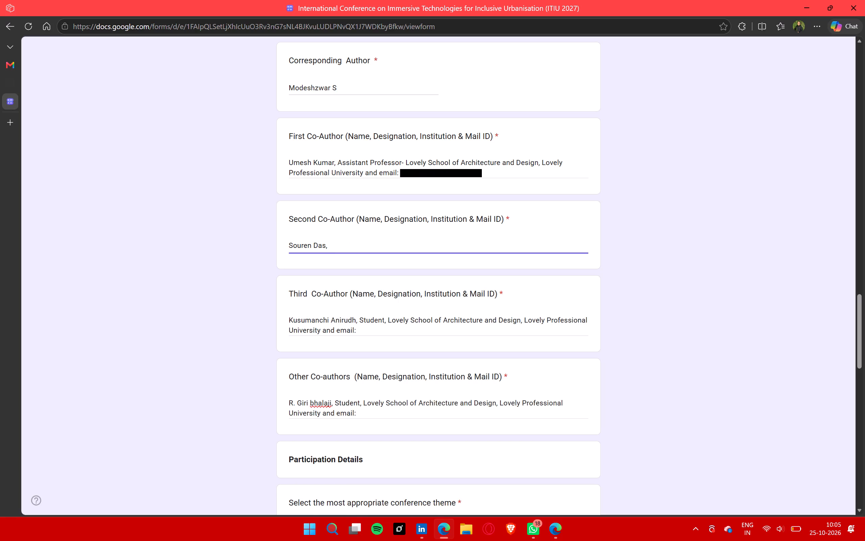
key(ctrl+v)
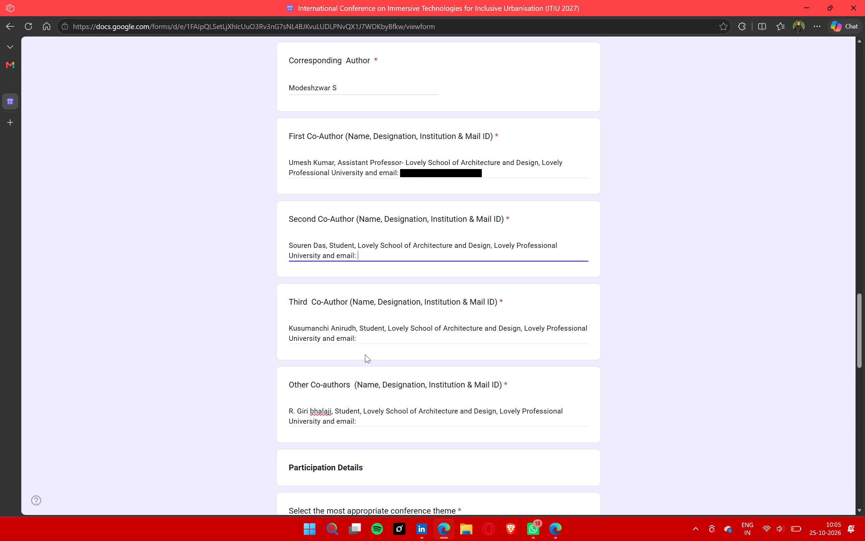
Add another "Student, Lovely School of Architecture and Design, Lovely Professional University and email:" entry to the Other Co-authors answer, separated by a blank line.
click(363, 422)
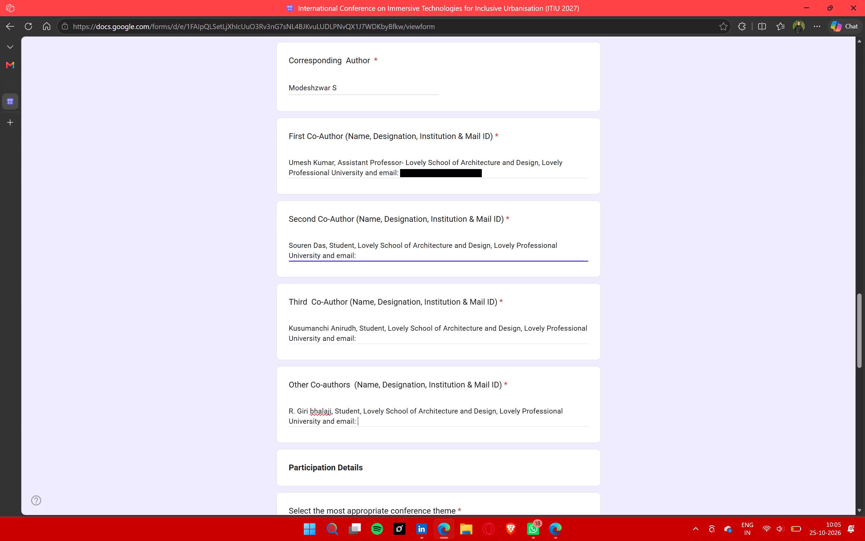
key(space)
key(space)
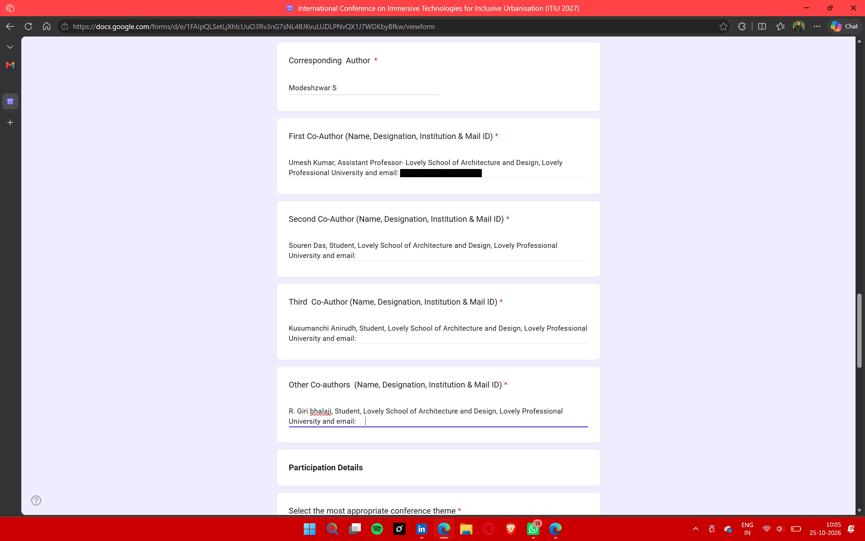
key(shift+Return)
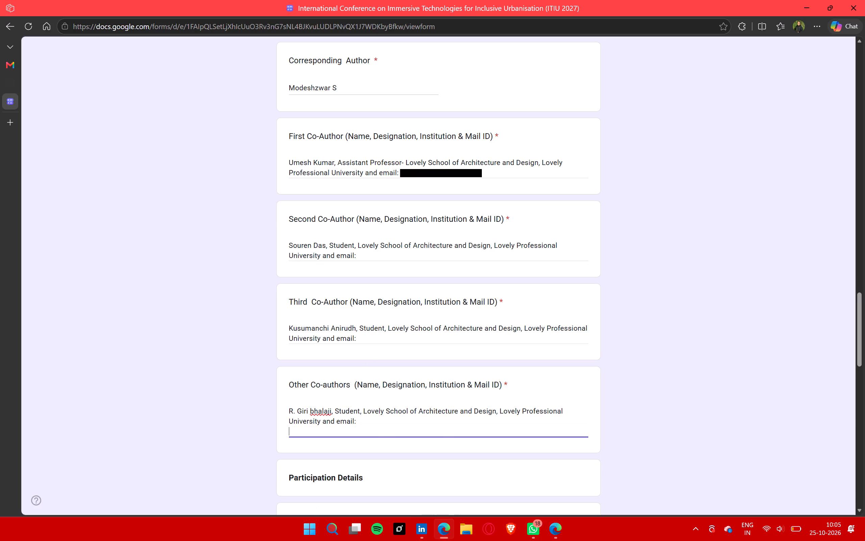
key(ctrl+v)
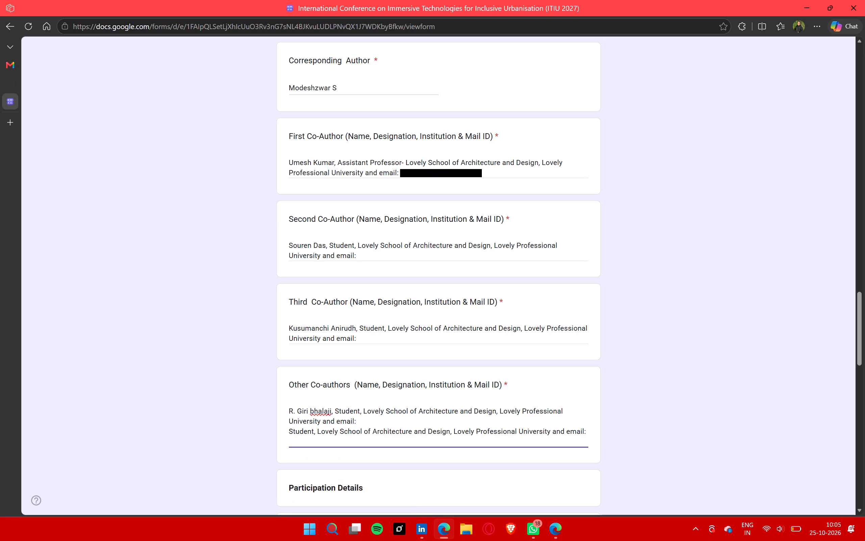
click(372, 421)
key(shift+Return)
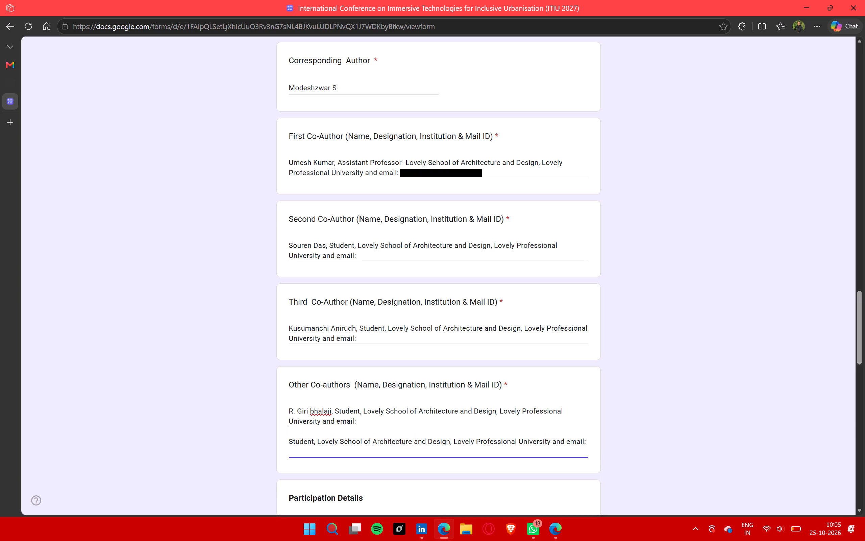
Place the text cursor after "email:" at the end of the Third Co-Author answer.
scroll(372, 421, down, 1)
click(365, 323)
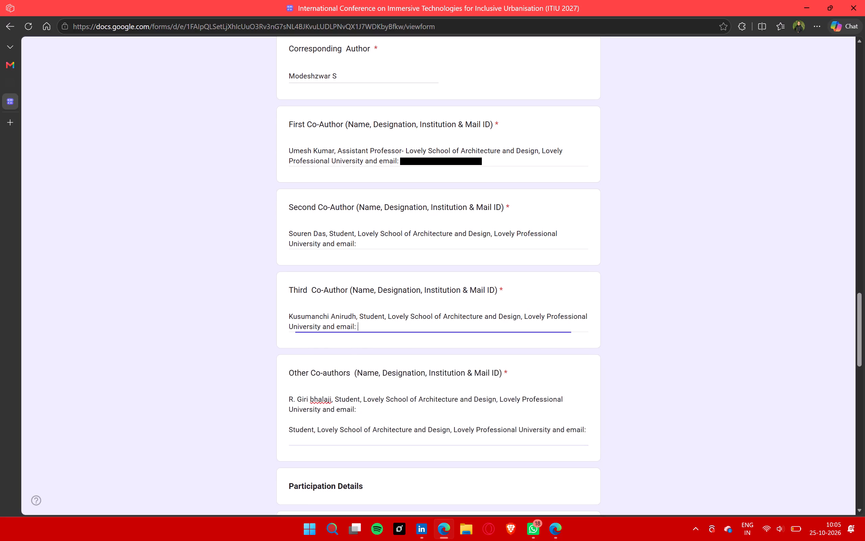
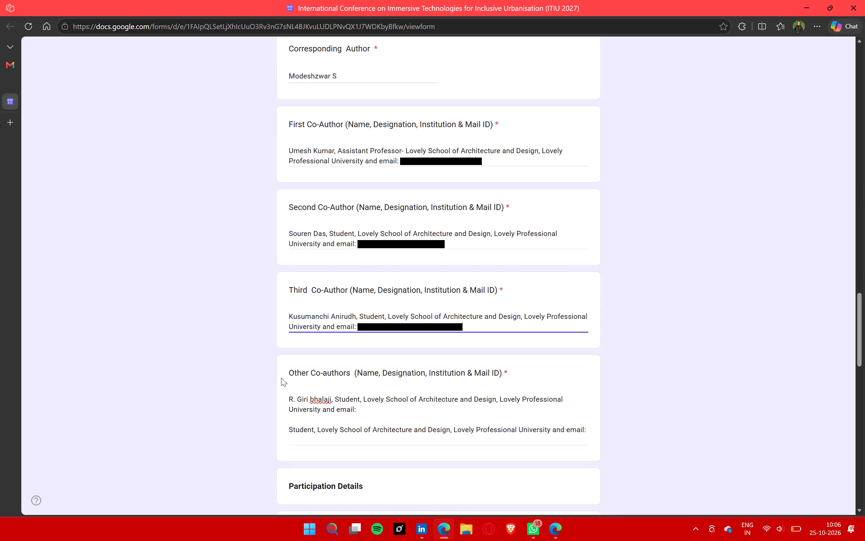
Add the remaining co-author's name and a comma before "Student" in the second entry of the Other Co-authors answer.
scroll(267, 381, down, 1)
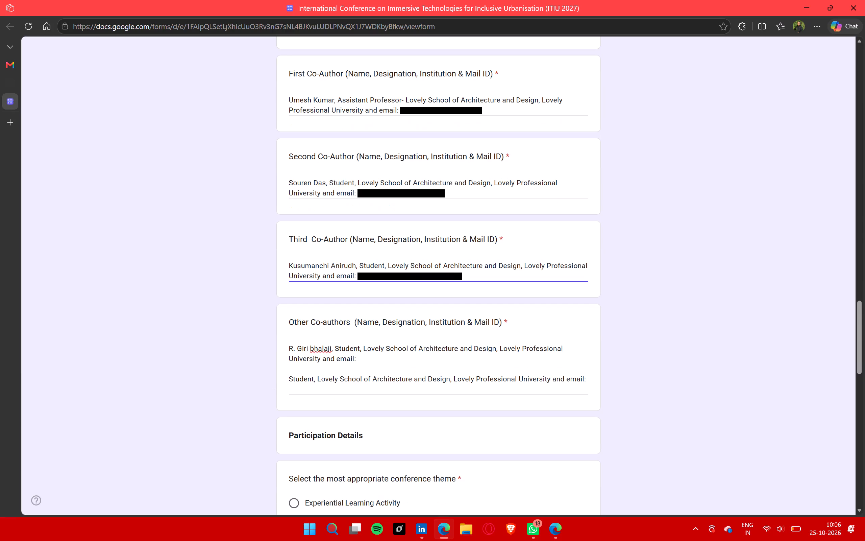
click(288, 378)
click(289, 379)
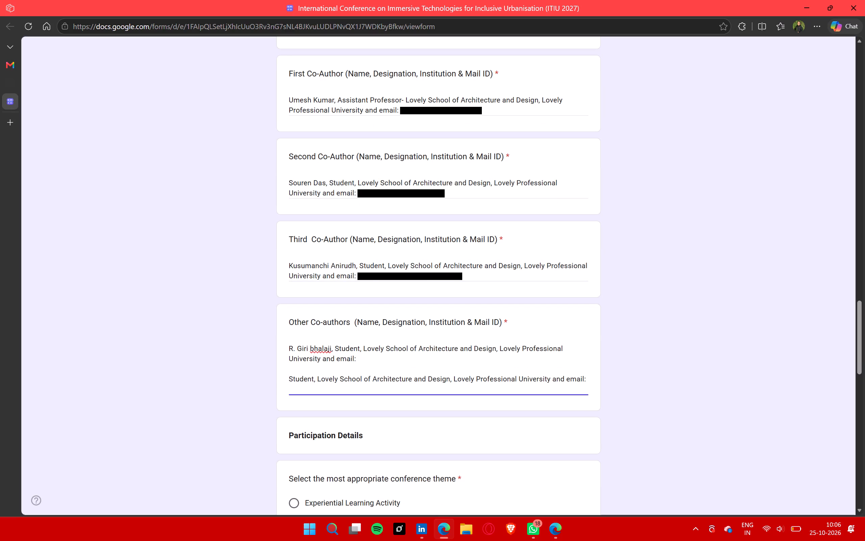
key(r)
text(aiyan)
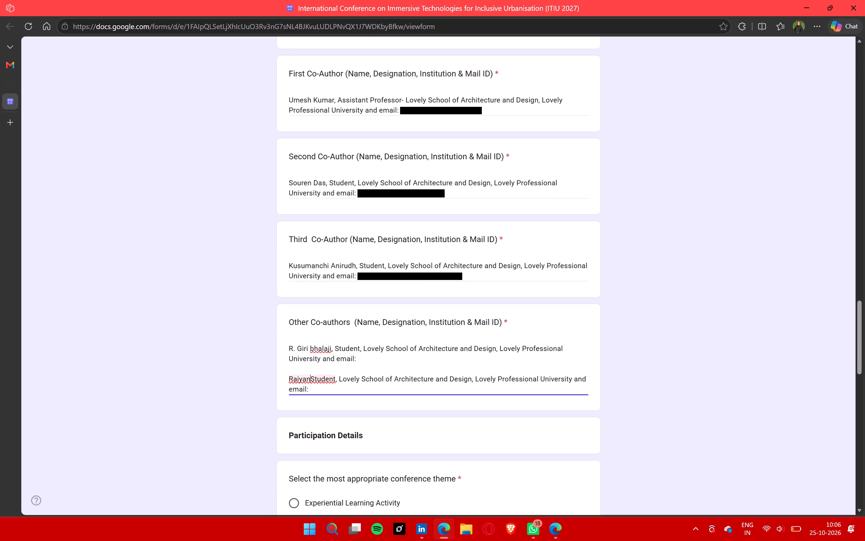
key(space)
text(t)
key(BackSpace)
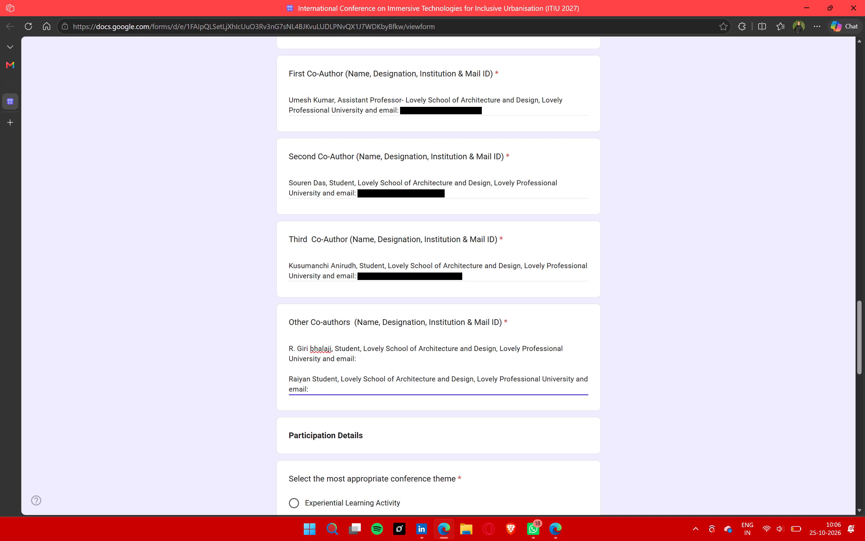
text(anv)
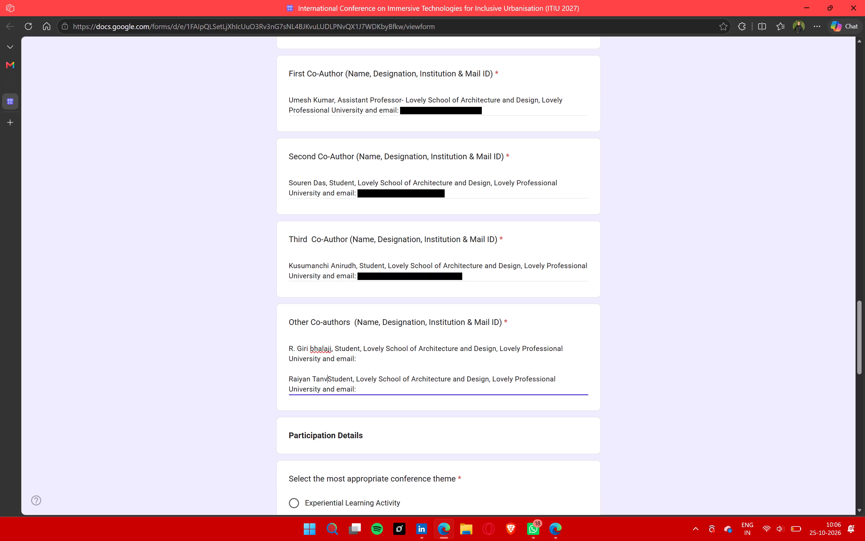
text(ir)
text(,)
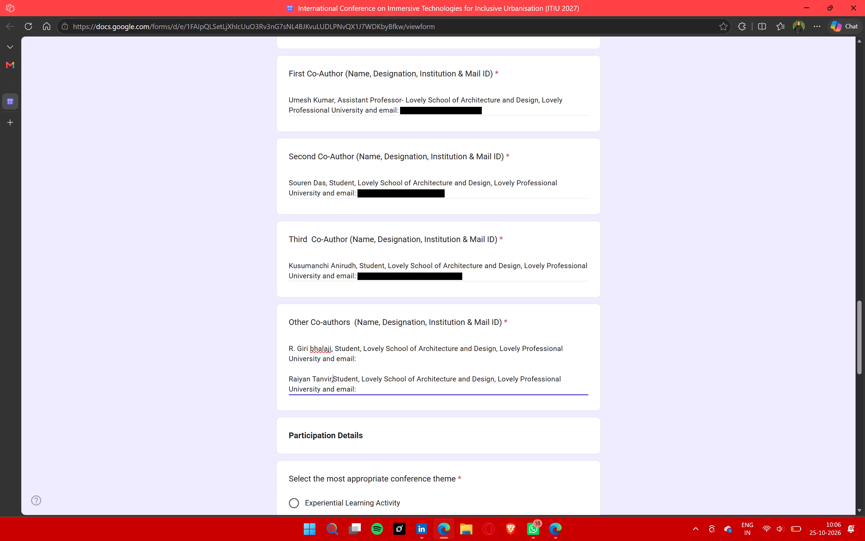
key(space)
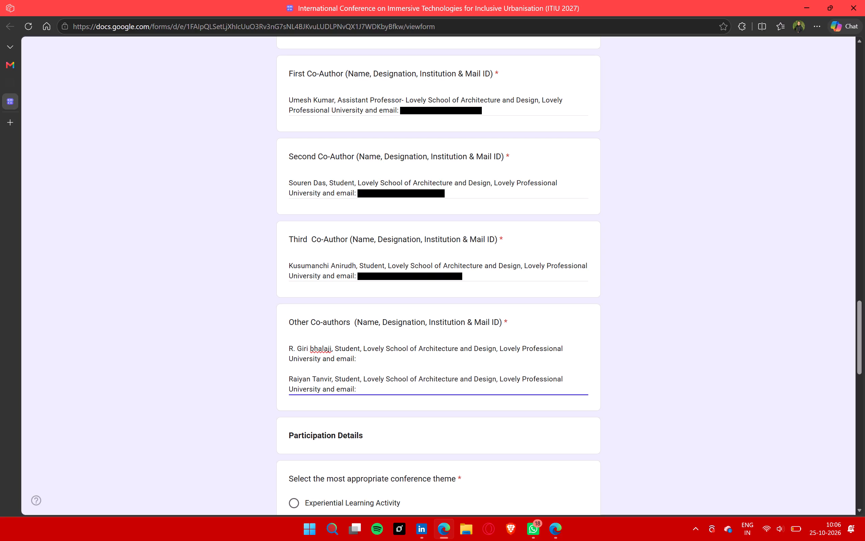
Remove "and email:" from the end of the second entry in the Other Co-authors answer.
click(383, 359)
click(356, 392)
key(BackSpace)
key(BackSpace)
key(BackSpace)
key(BackSpace)
key(BackSpace)
key(BackSpace)
key(BackSpace)
key(BackSpace)
key(BackSpace)
key(BackSpace)
key(BackSpace)
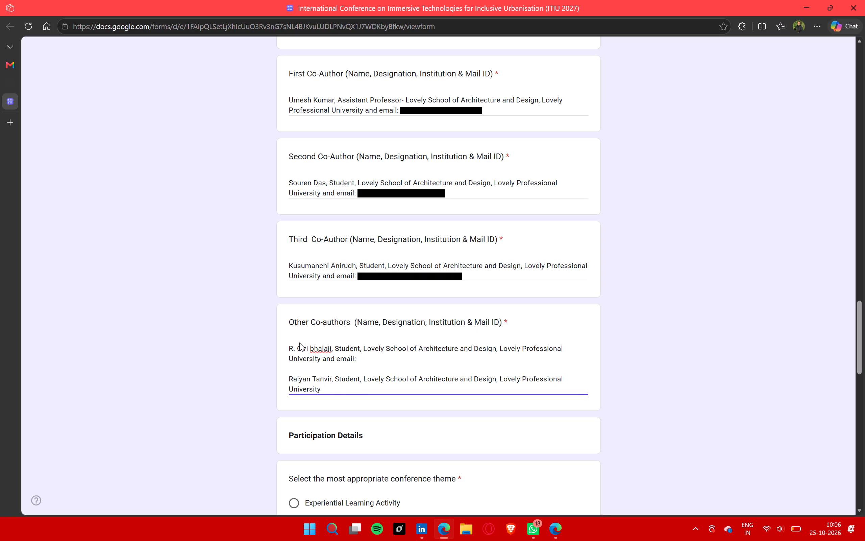
Place the text cursor after "email:" at the end of the first entry in the Other Co-authors answer.
click(319, 349)
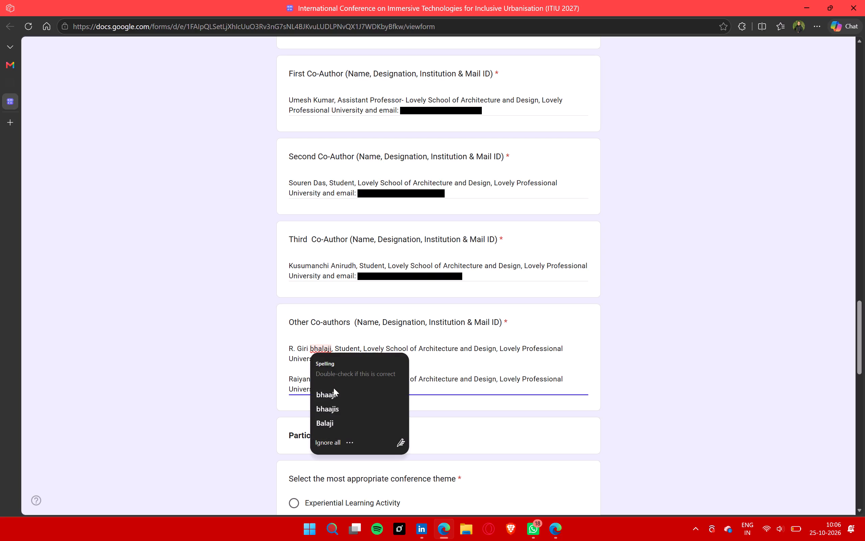
click(430, 361)
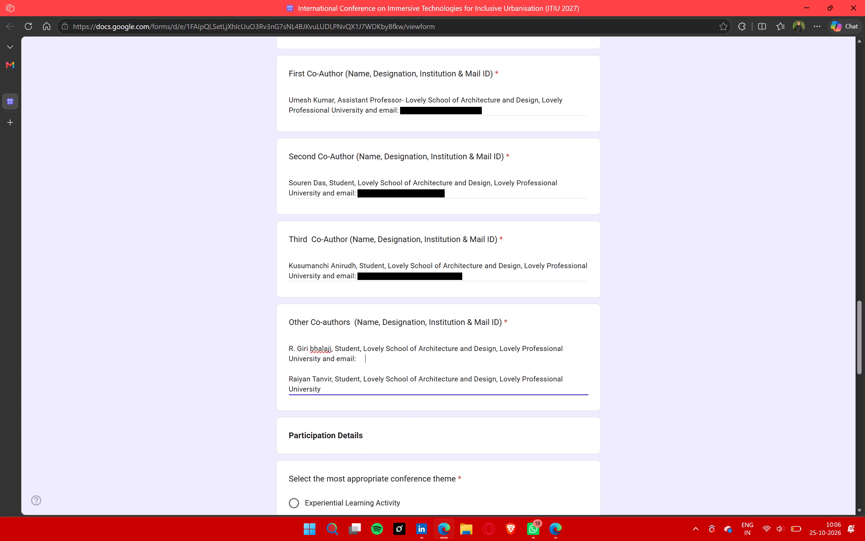
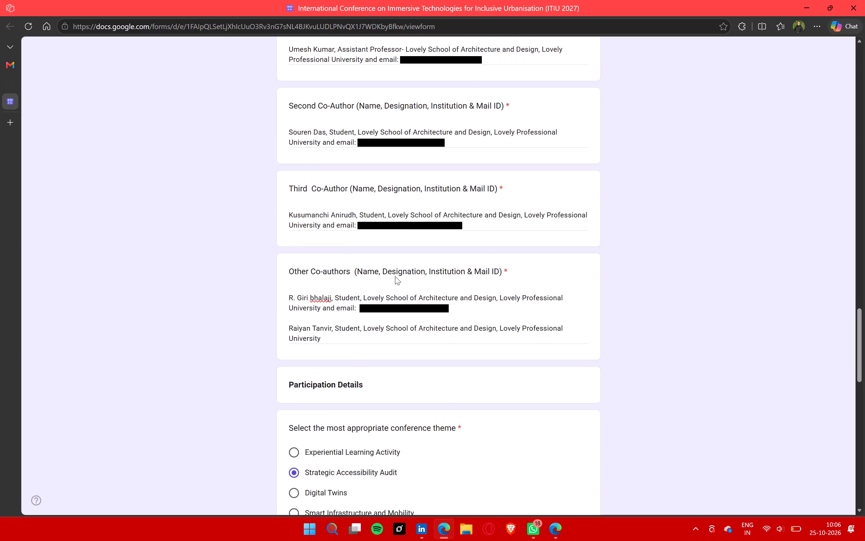
Review the completed answers from the co-author entries through the conference theme, paper title, presentation preference and declaration sections.
scroll(395, 276, down, 5)
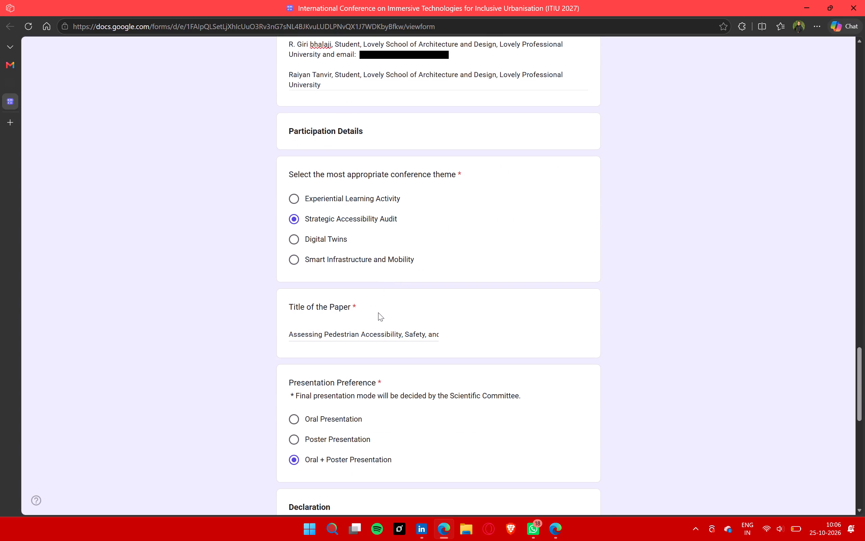
scroll(364, 345, down, 4)
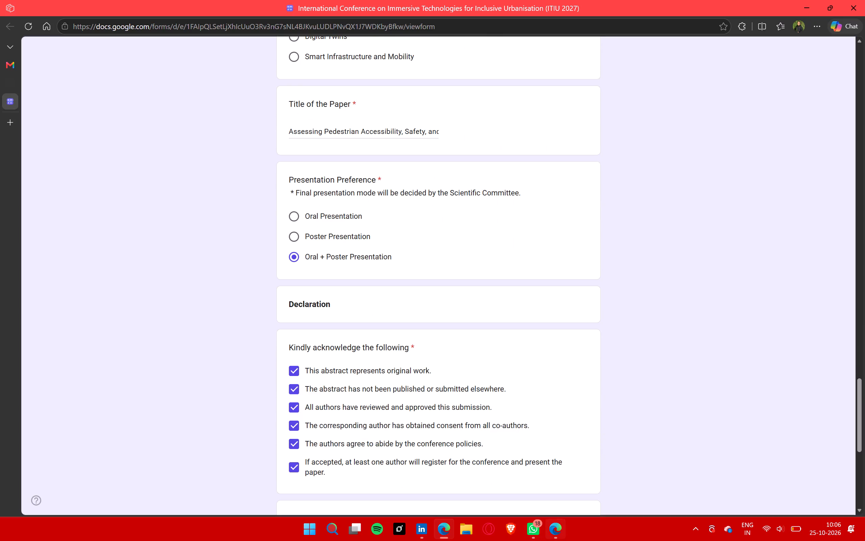
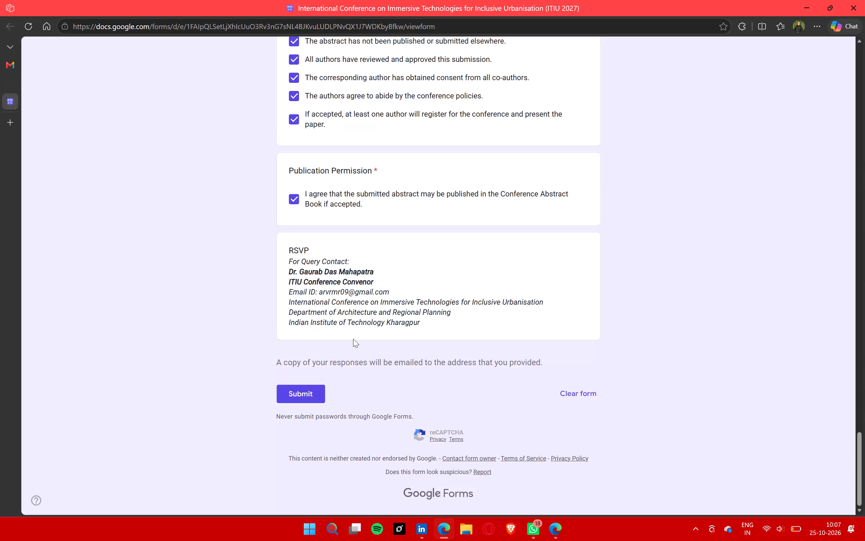
Review the form answers from the declarations back through paper, author, affiliation and participant details to the form's heading.
scroll(356, 338, up, 8)
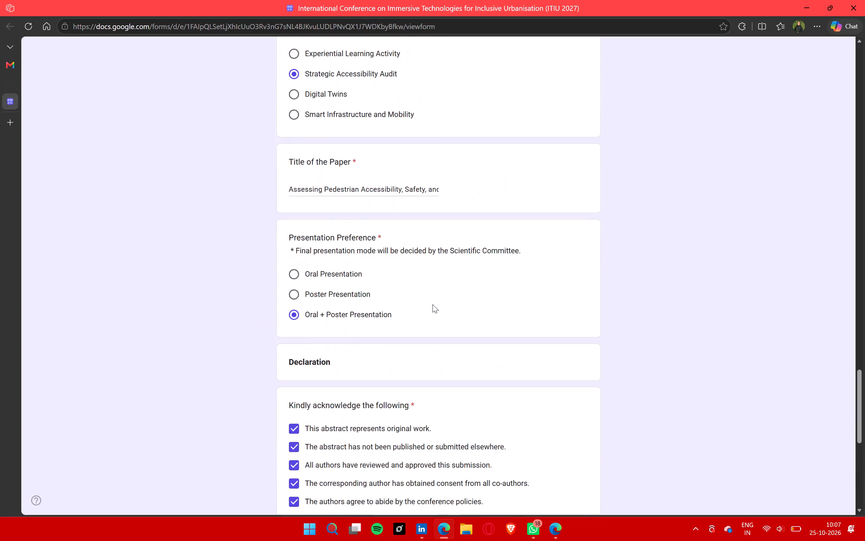
scroll(432, 304, up, 11)
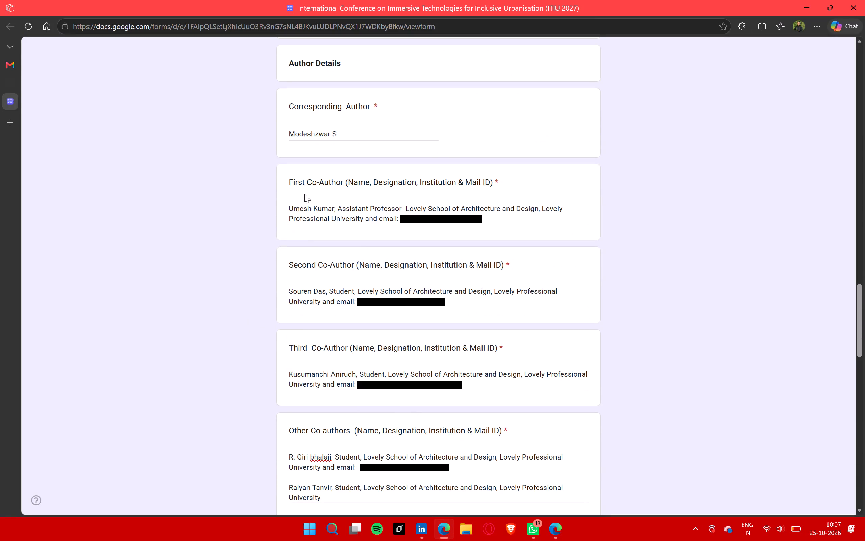
scroll(390, 224, up, 6)
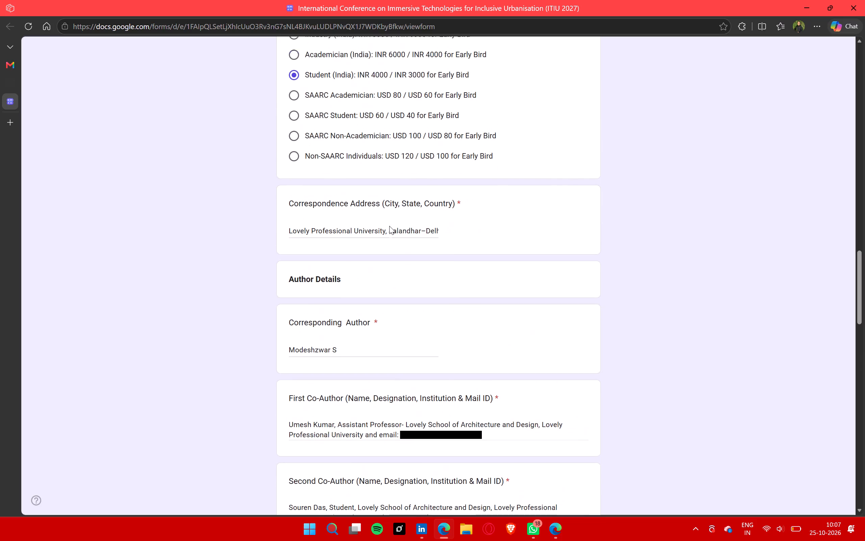
scroll(389, 226, up, 6)
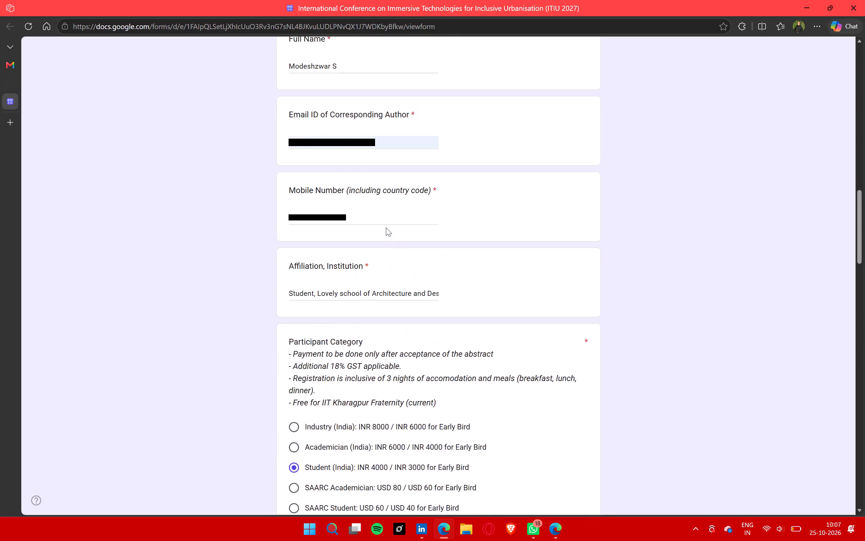
scroll(386, 228, up, 2)
click(700, 260)
scroll(671, 260, up, 3)
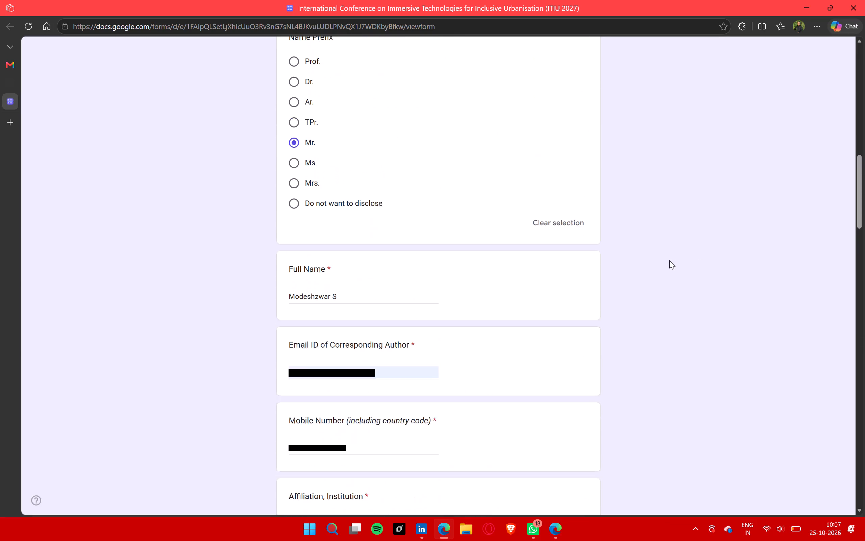
scroll(669, 260, up, 10)
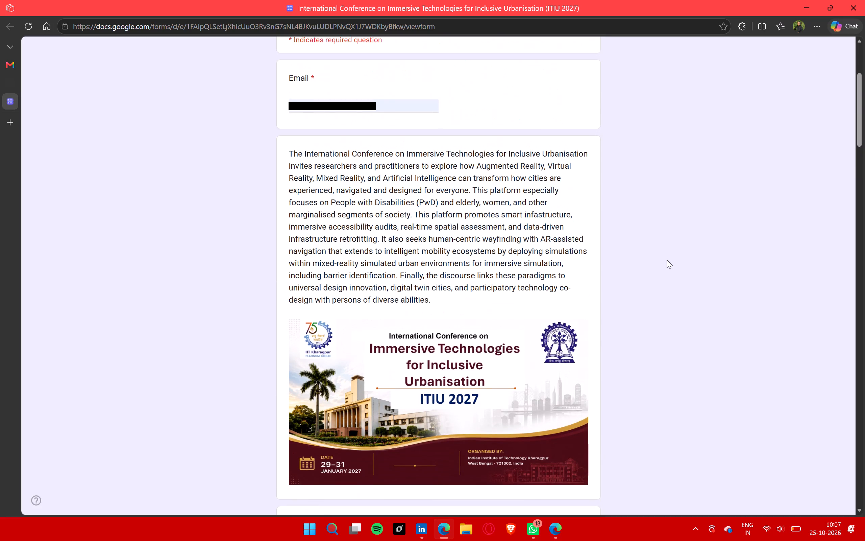
scroll(667, 260, up, 4)
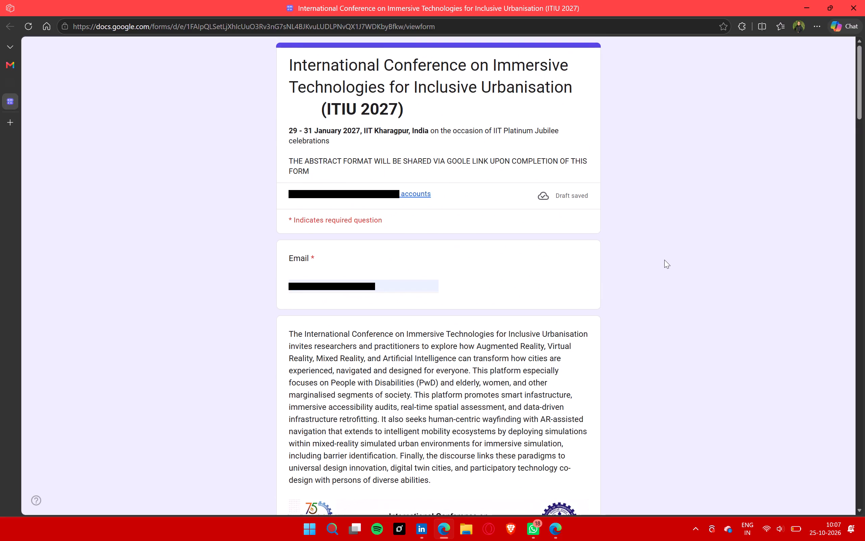
Recheck the form's opening part, covering the email field, conference description and participant information.
scroll(663, 261, down, 15)
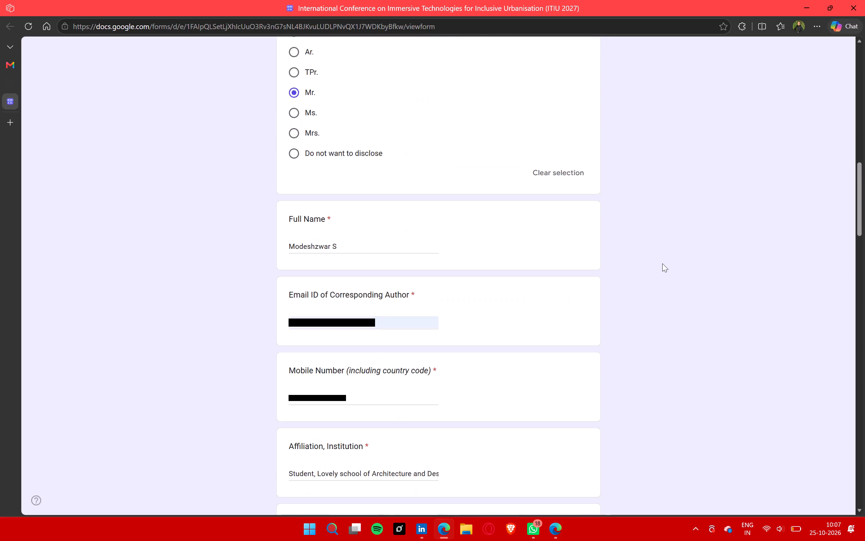
scroll(662, 263, down, 5)
scroll(662, 263, up, 18)
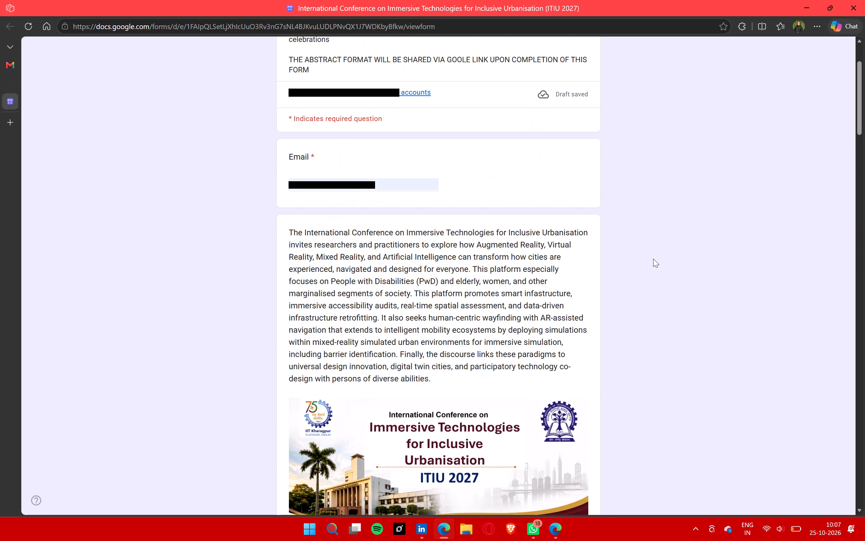
scroll(652, 259, down, 1)
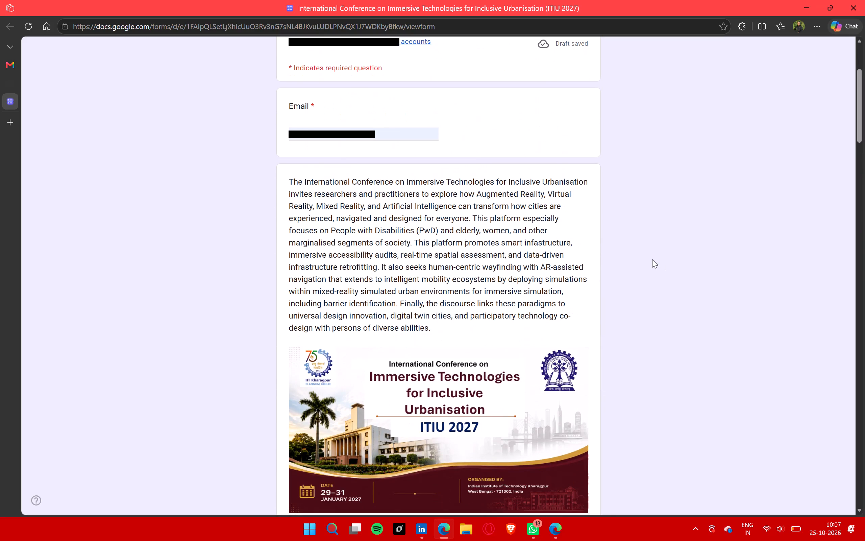
scroll(652, 259, down, 2)
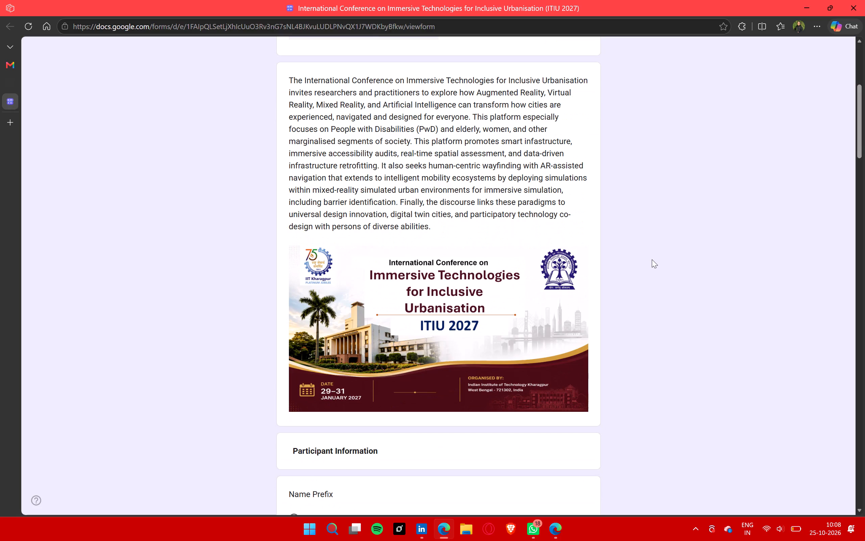
scroll(652, 259, up, 10)
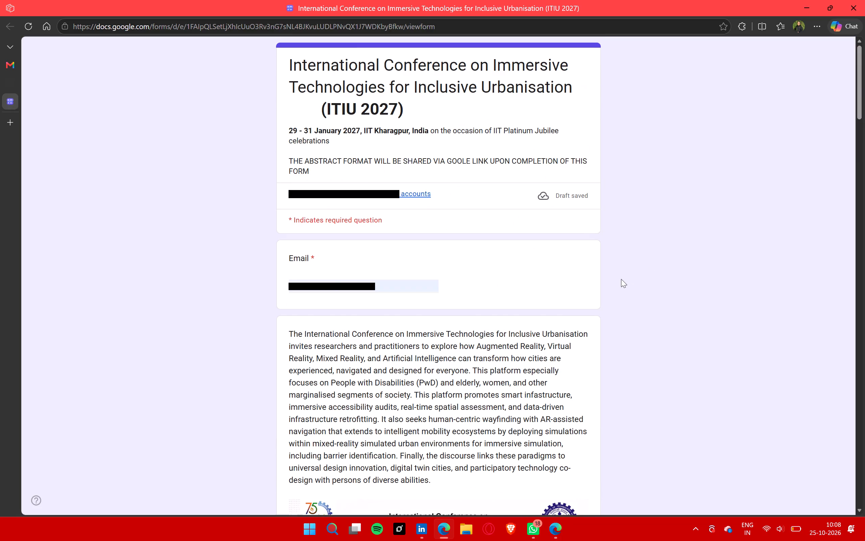
Submit the completed conference registration form.
scroll(621, 279, down, 20)
scroll(621, 279, down, 6)
scroll(621, 279, up, 1)
scroll(621, 279, down, 2)
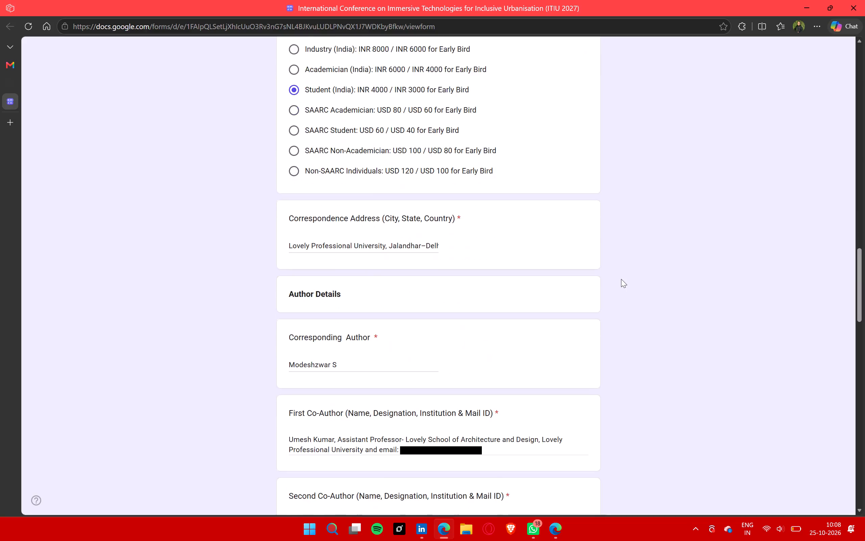
scroll(621, 279, down, 6)
scroll(621, 279, up, 1)
scroll(621, 279, down, 20)
scroll(621, 279, down, 1)
scroll(614, 278, up, 1)
scroll(614, 278, down, 2)
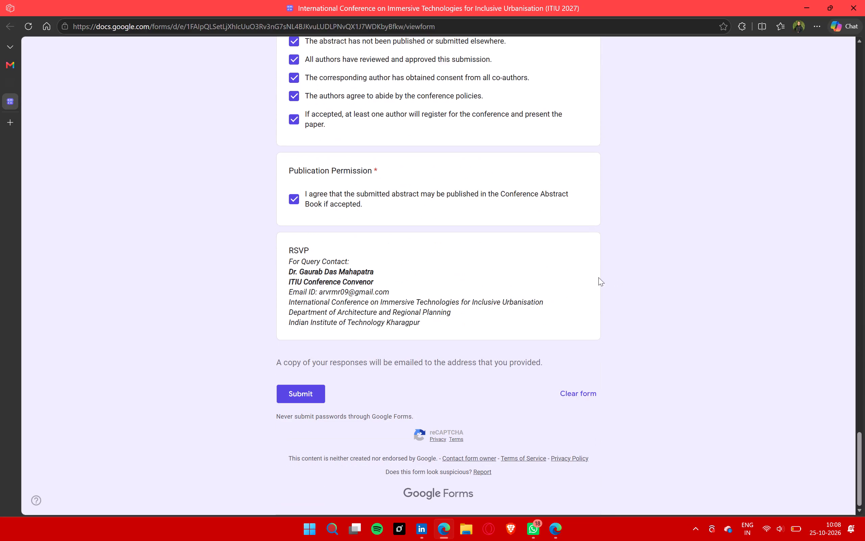
click(313, 393)
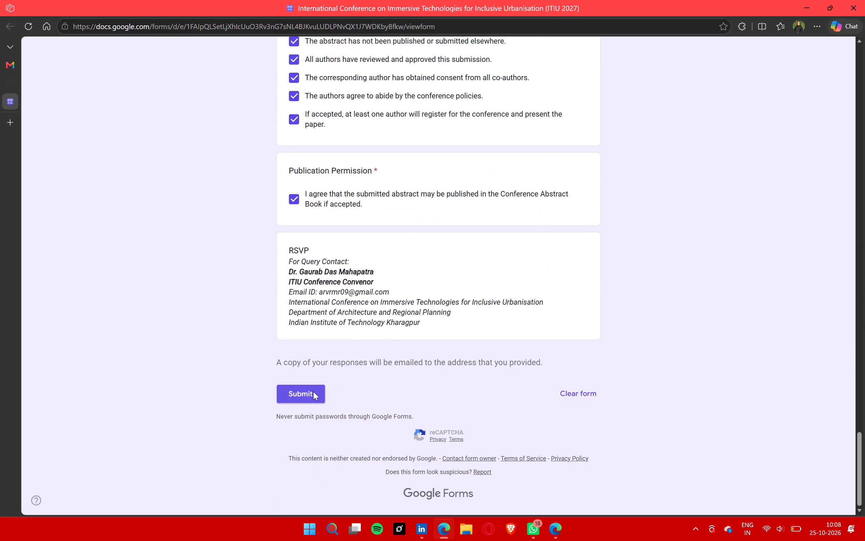
Select the images containing bicycles in the reCAPTCHA challenge.
click(377, 146)
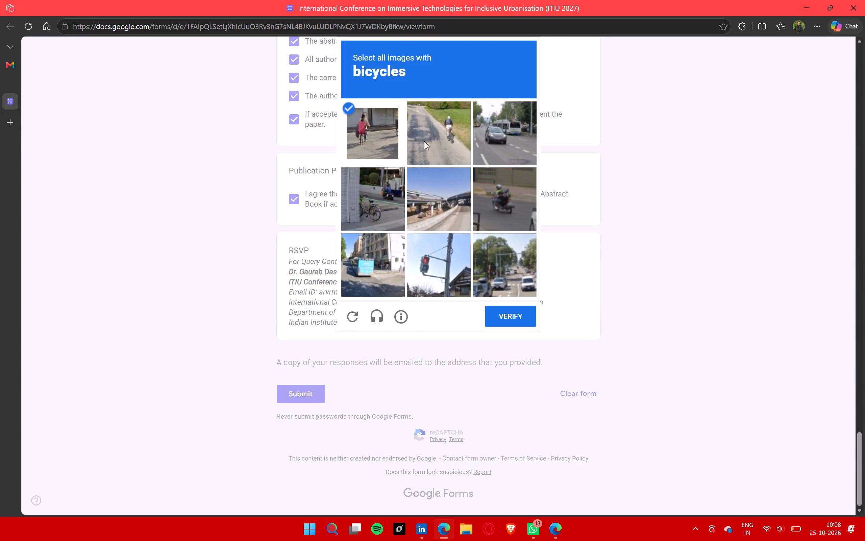
Select the remaining images in the bicycles reCAPTCHA challenge and verify the selection to complete the form submission.
click(433, 141)
click(387, 195)
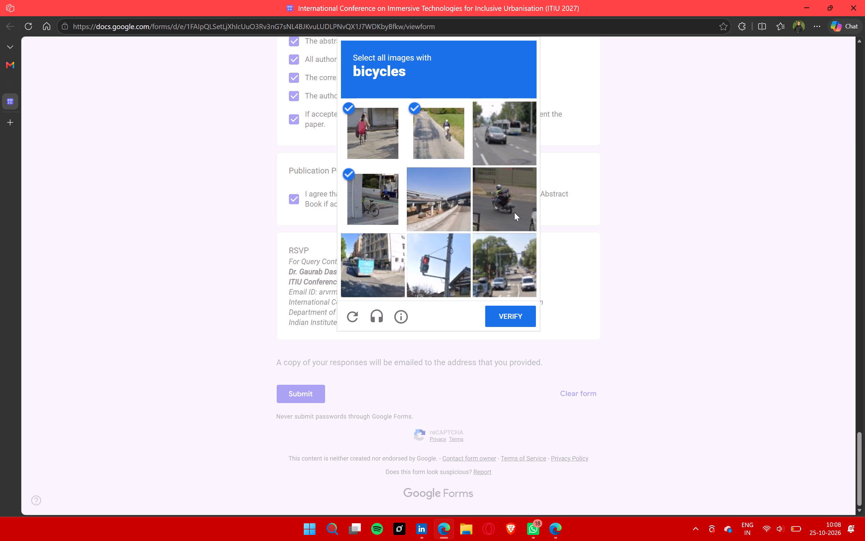
click(514, 212)
click(511, 313)
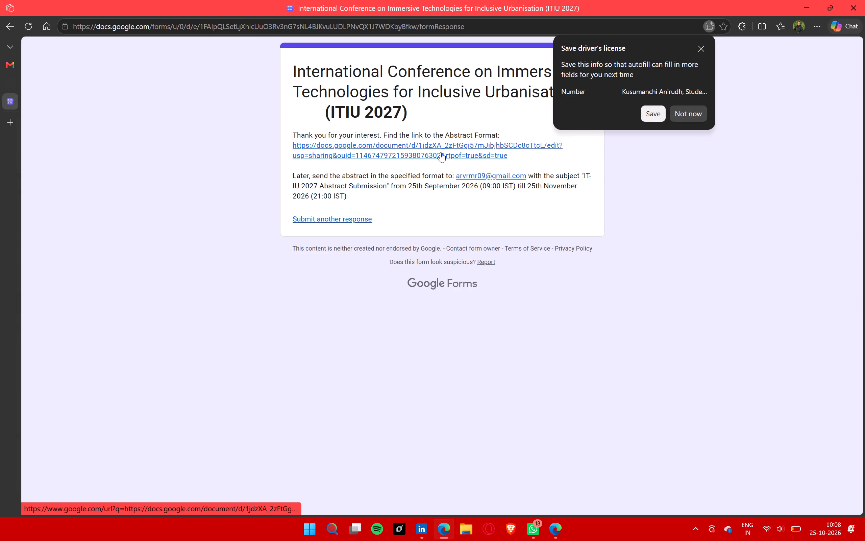
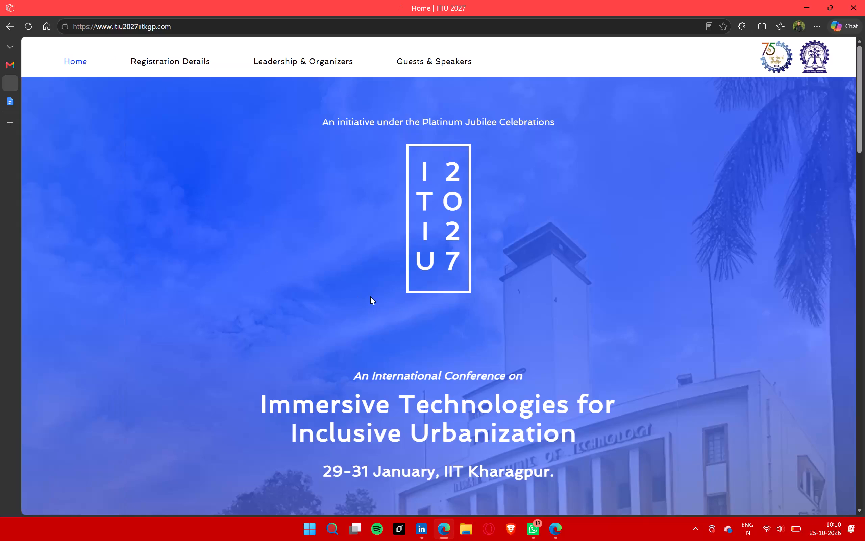
Read through the ITIU 2027 home page, from the conference title and description to the four activity themes and the RSVP contact section.
scroll(389, 313, down, 2)
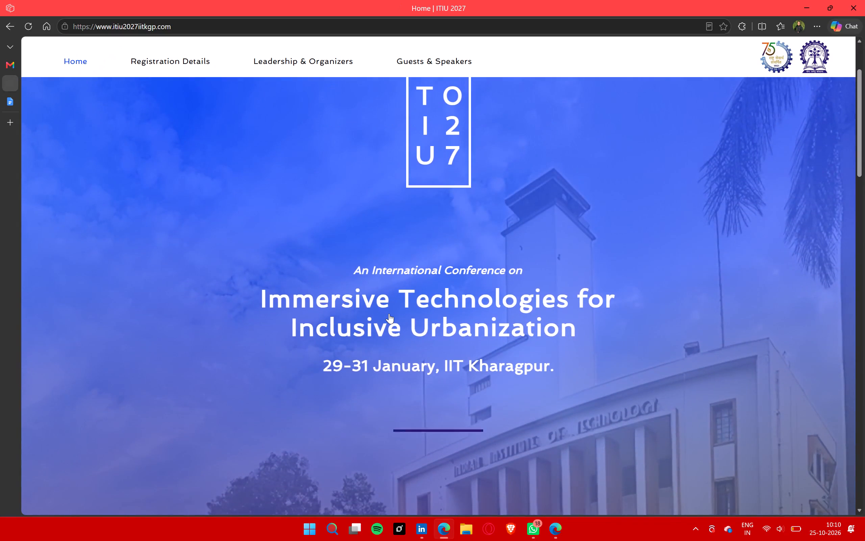
scroll(389, 313, down, 7)
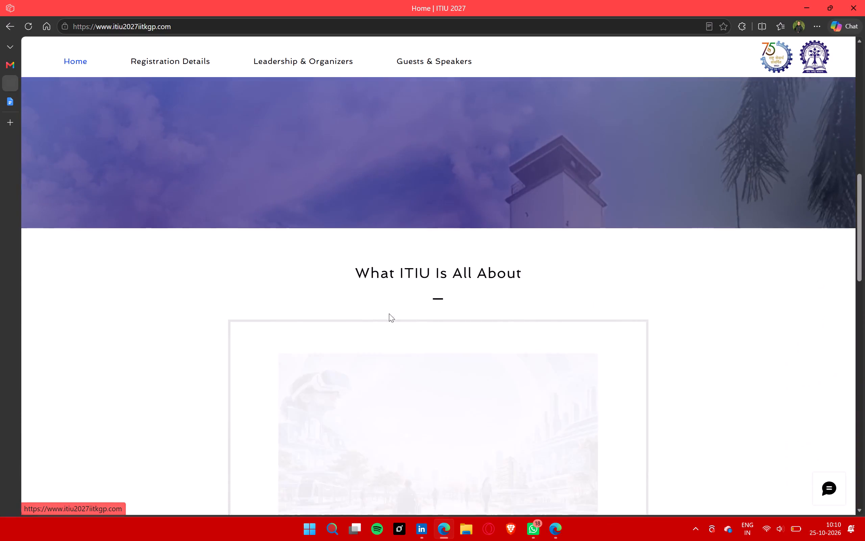
scroll(389, 313, down, 2)
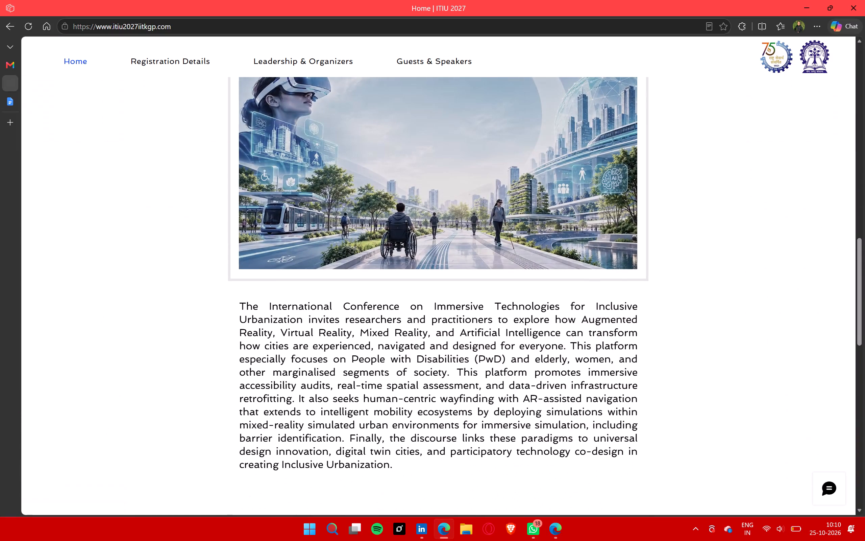
scroll(389, 313, down, 4)
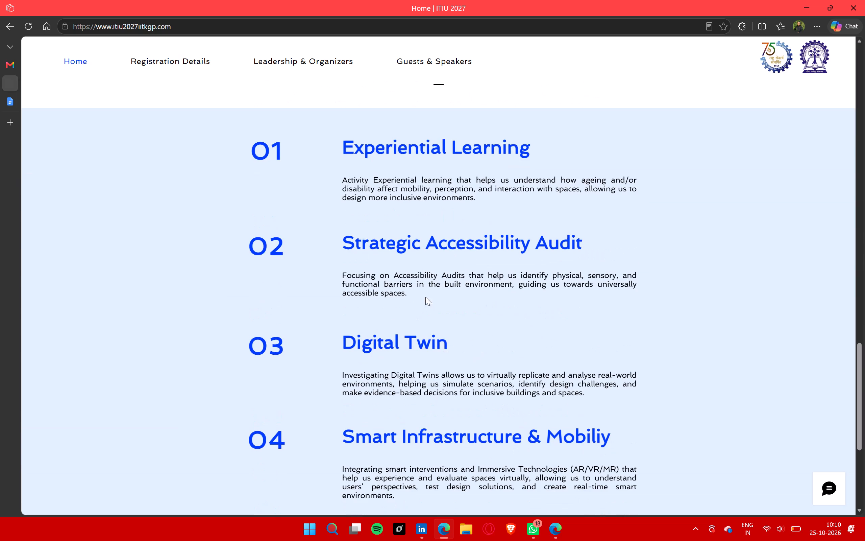
scroll(463, 262, down, 2)
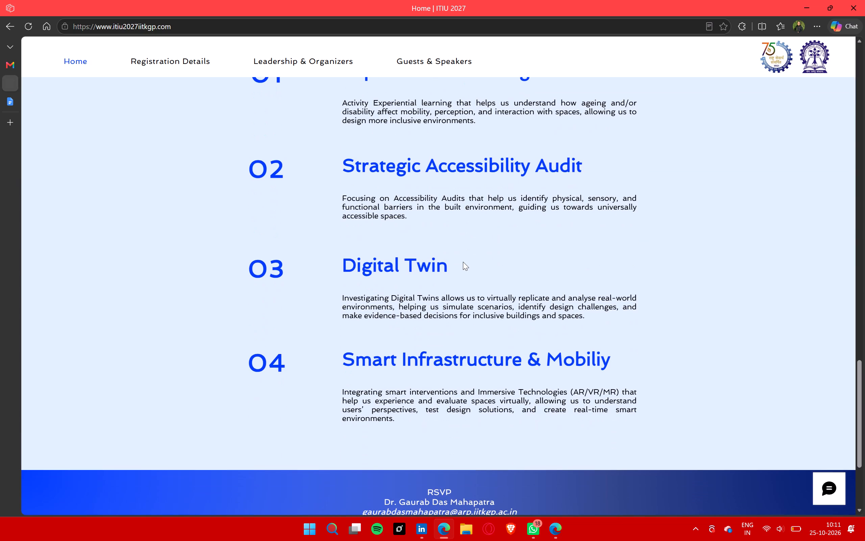
scroll(463, 262, down, 6)
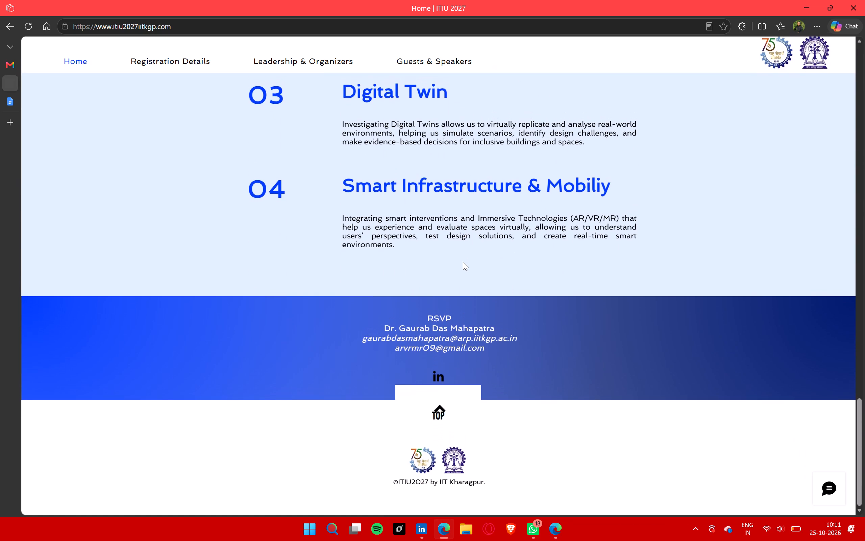
scroll(463, 262, down, 1)
Open the Guests & Speakers page and read the international speakers' profiles, dismissing the battery notice.
click(422, 68)
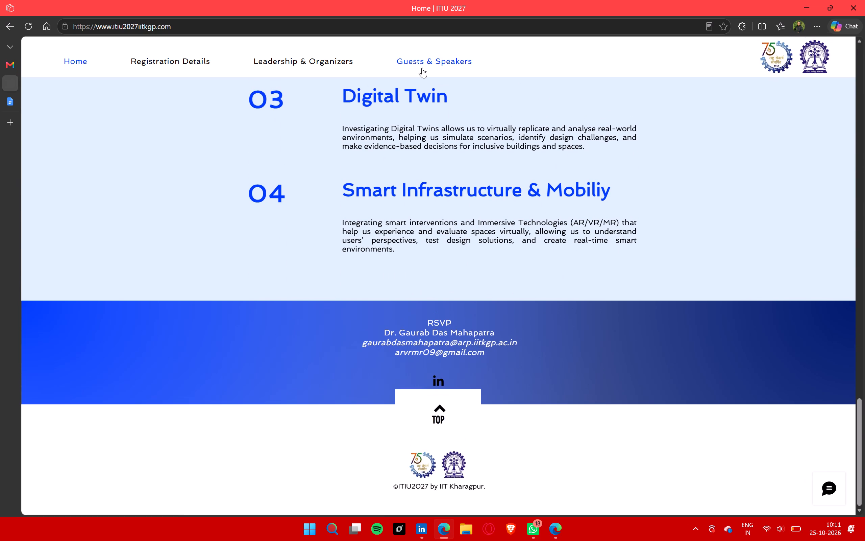
click(422, 68)
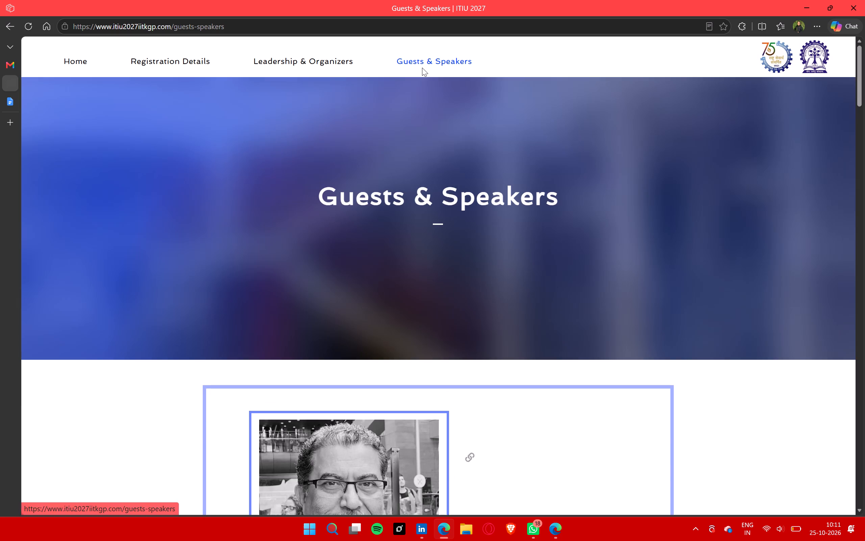
scroll(432, 214, down, 4)
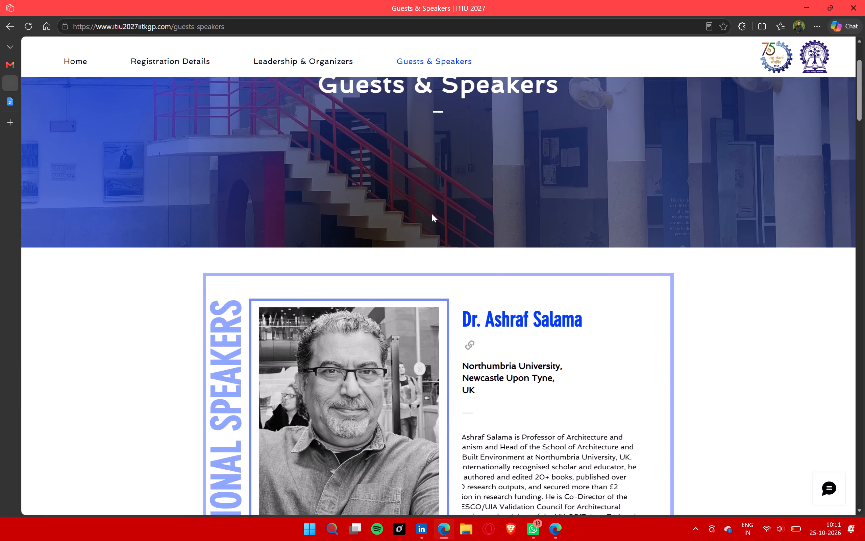
scroll(432, 214, down, 2)
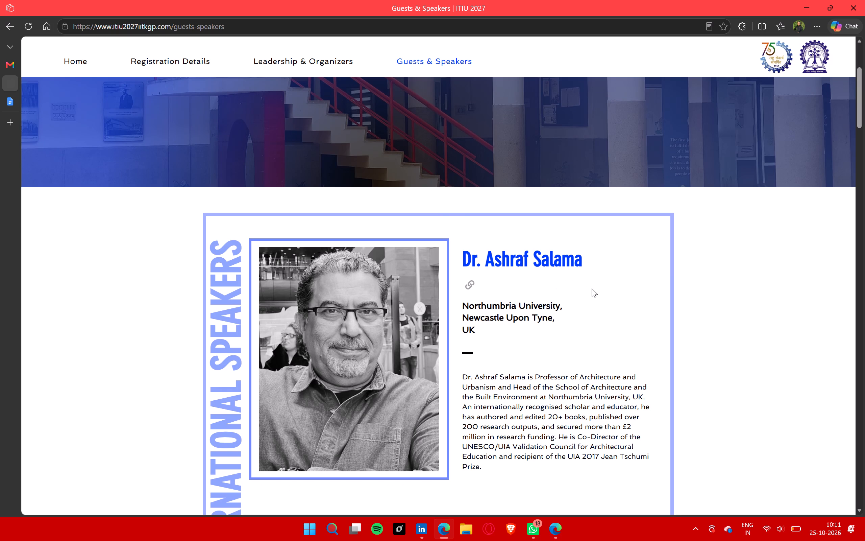
scroll(697, 341, down, 1)
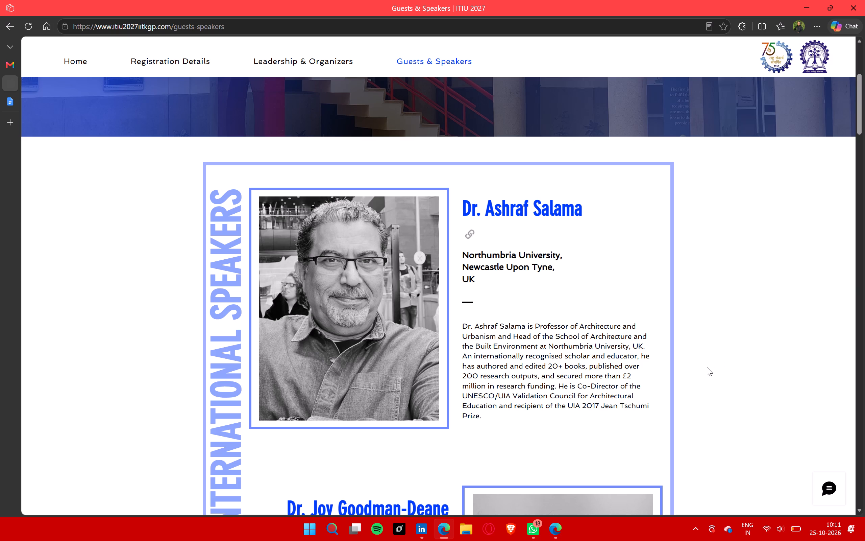
scroll(707, 367, down, 3)
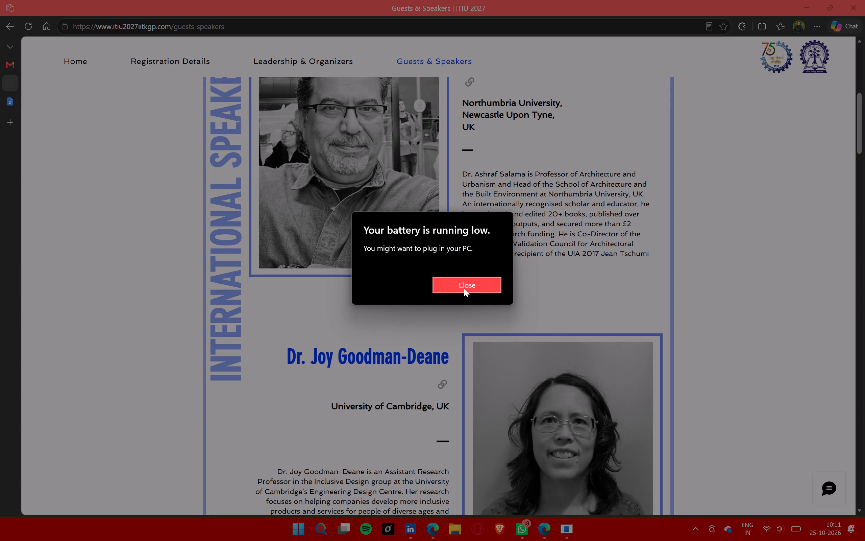
click(464, 288)
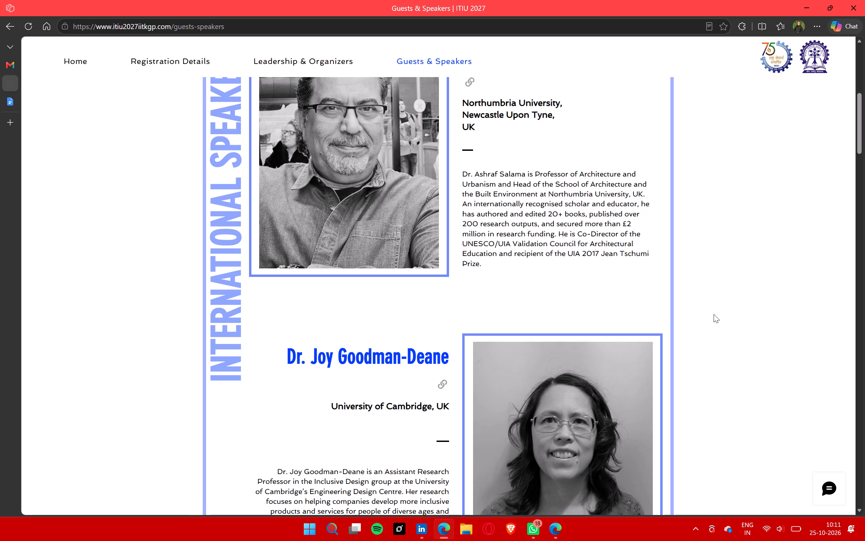
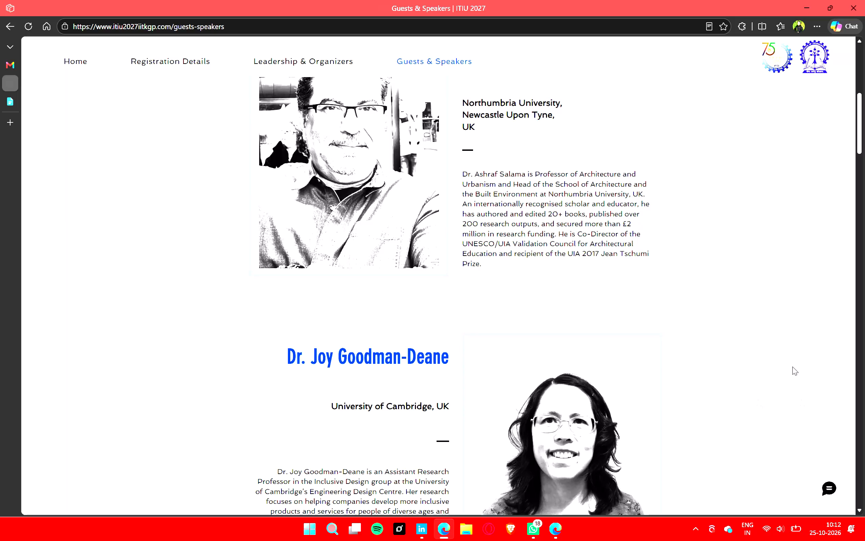
Read through the conference's speaker profiles, from the overseas university speakers to the national Guest of Honour and Invited Speakers.
scroll(795, 364, down, 2)
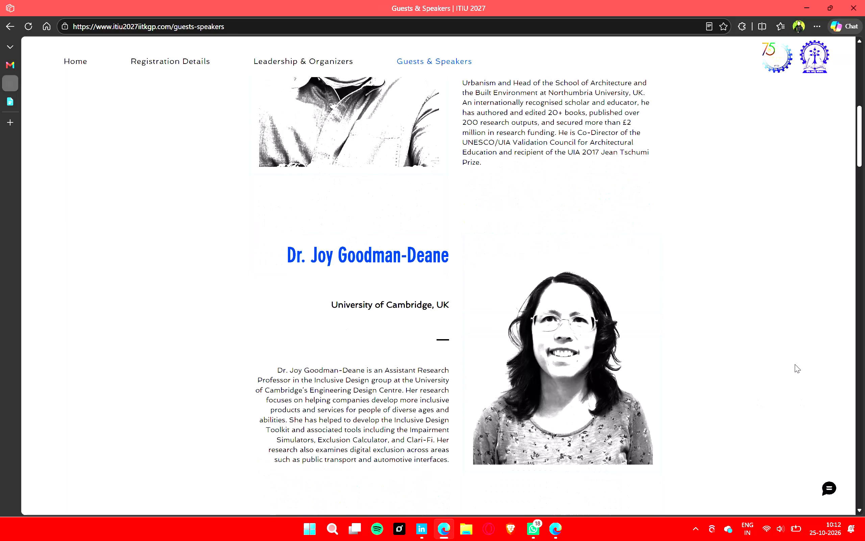
scroll(795, 364, down, 3)
scroll(746, 376, down, 3)
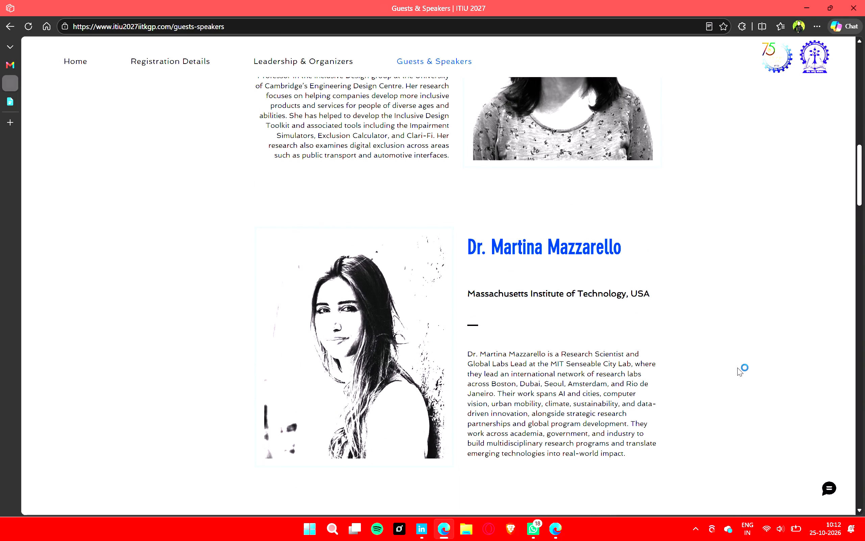
scroll(737, 368, down, 6)
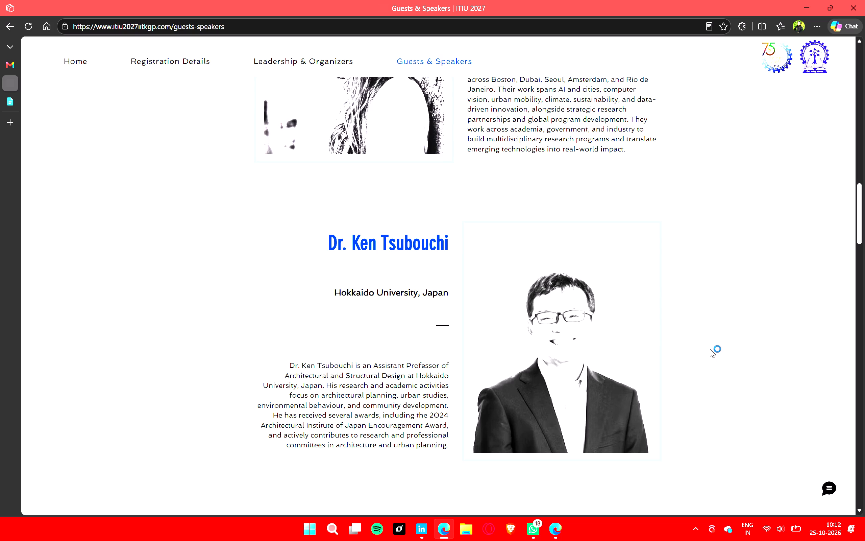
scroll(710, 349, down, 5)
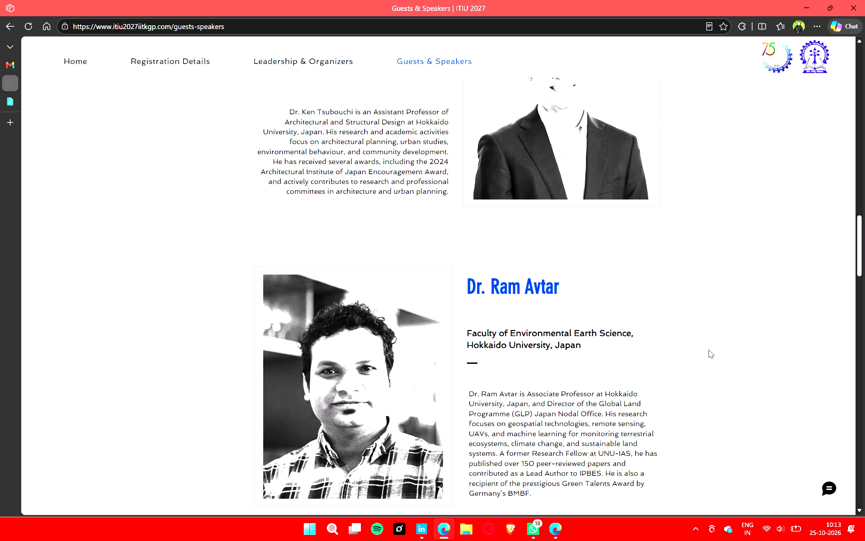
scroll(708, 350, down, 5)
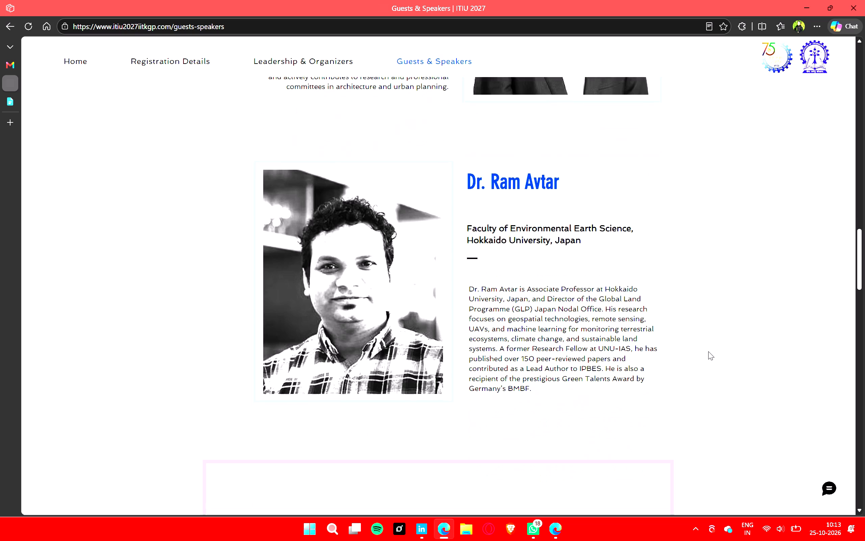
scroll(708, 351, down, 3)
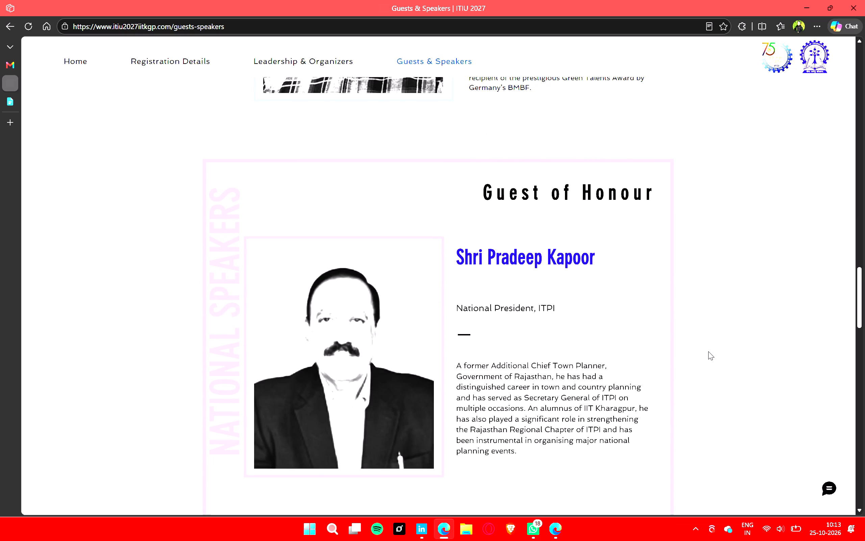
scroll(708, 351, down, 4)
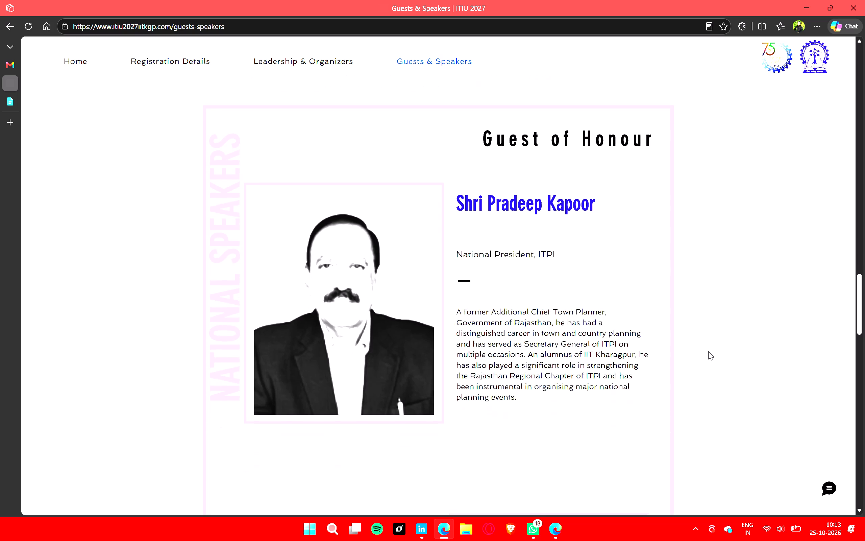
scroll(708, 351, down, 6)
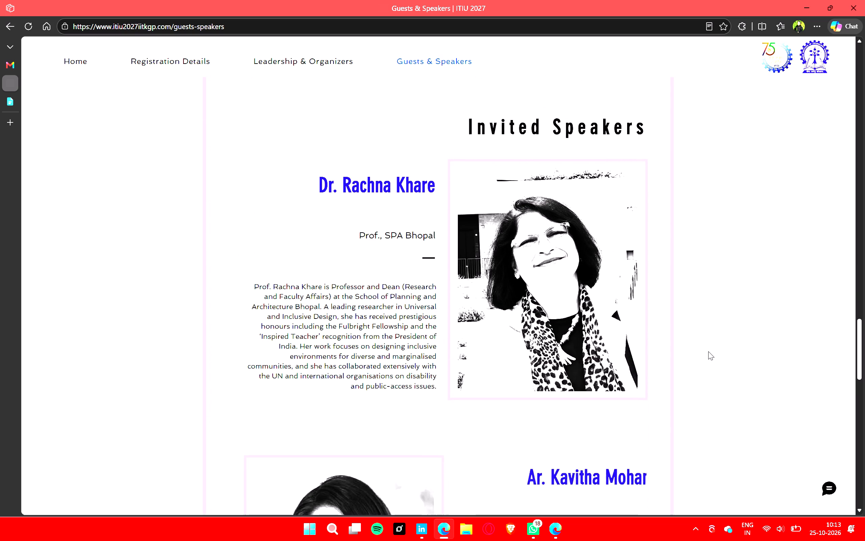
scroll(708, 351, down, 1)
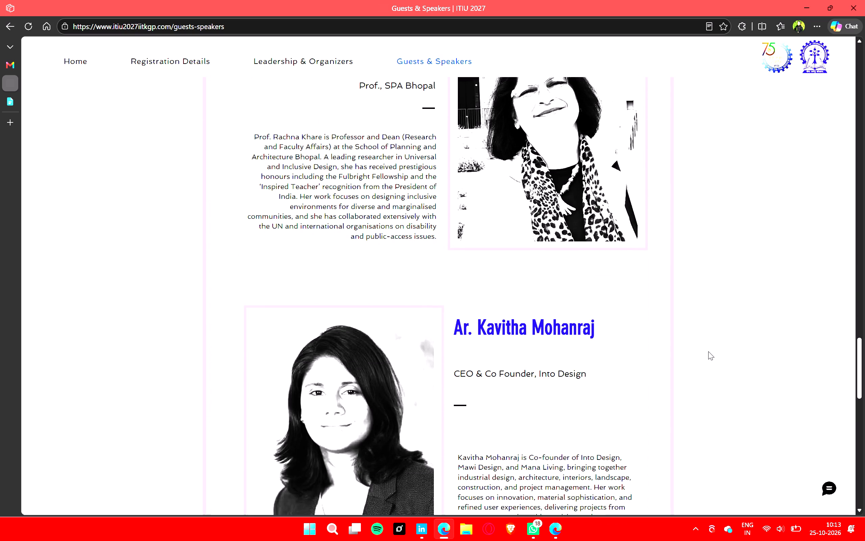
Look through the rest of the Guests & Speakers page, from the speaker profiles through the workshops to the footer.
scroll(708, 351, down, 1)
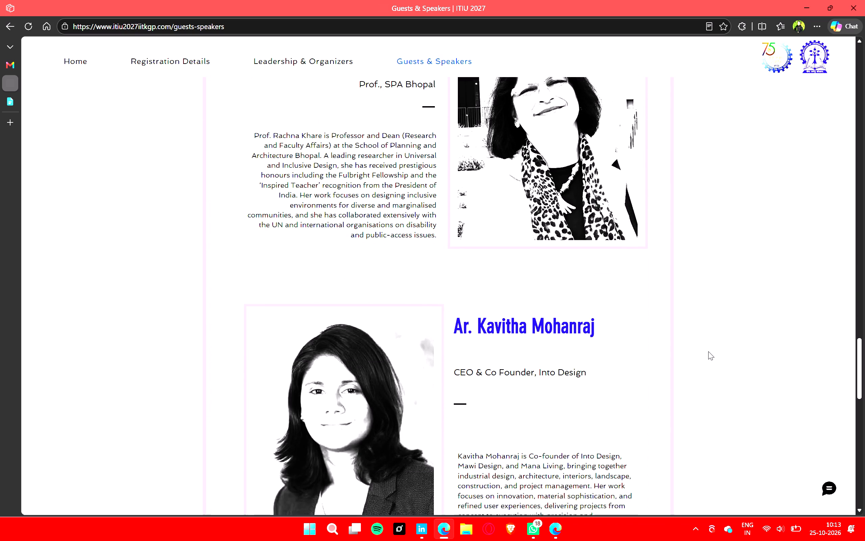
scroll(708, 351, down, 9)
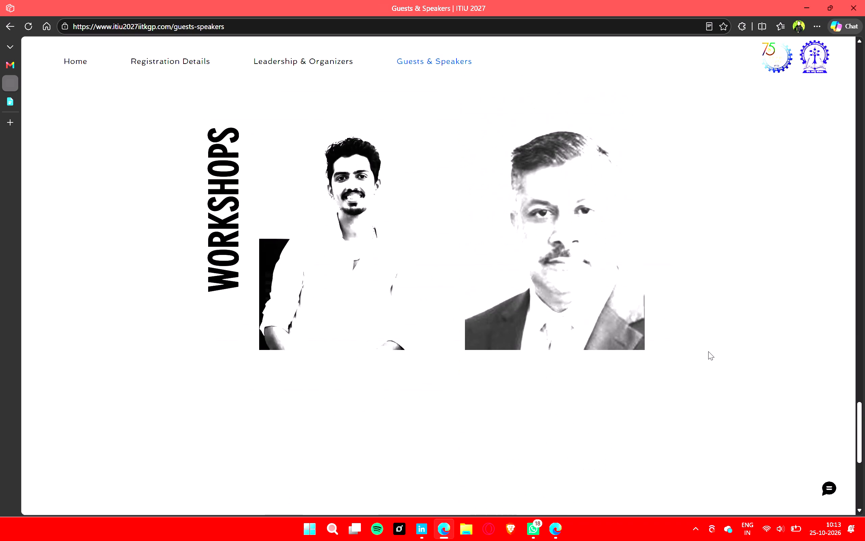
scroll(708, 351, down, 1)
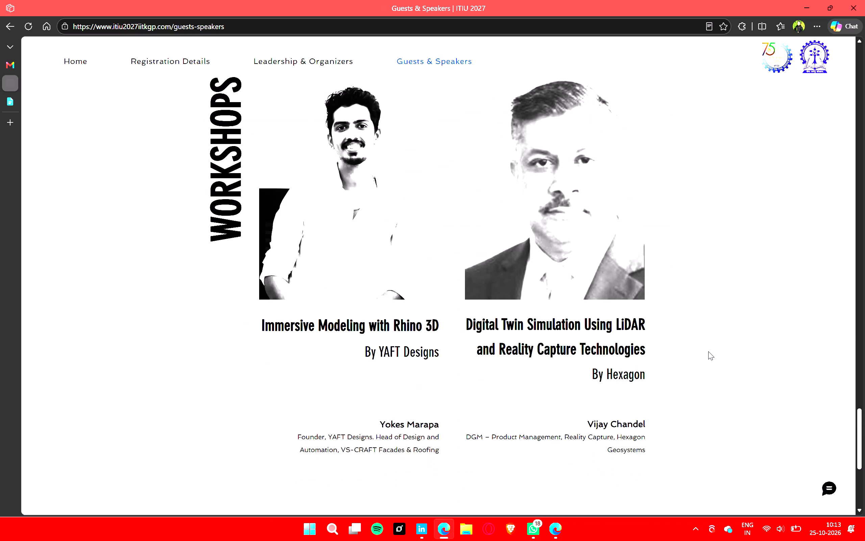
scroll(708, 351, down, 1)
scroll(708, 351, up, 1)
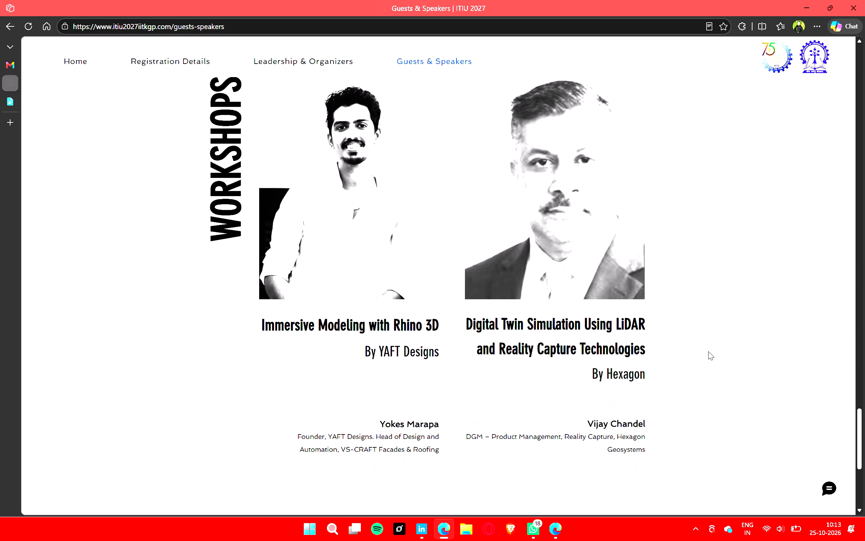
scroll(708, 351, down, 12)
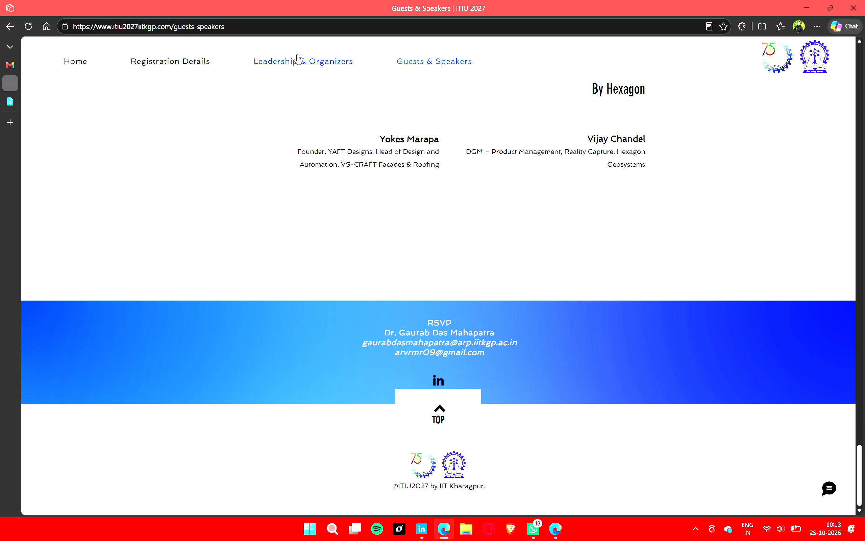
Open the Leadership & Organizers page and look through the patron, mentors, advisors and chairperson sections.
click(297, 54)
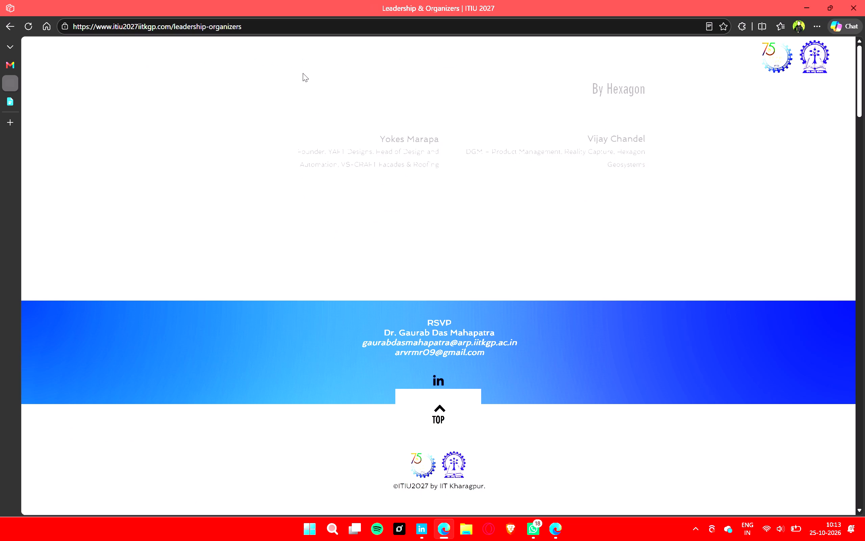
scroll(724, 277, down, 6)
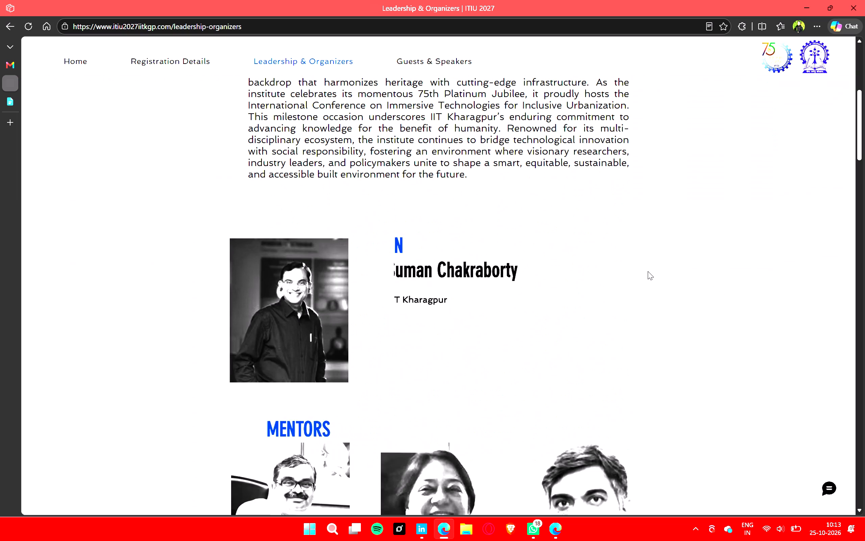
scroll(648, 271, down, 2)
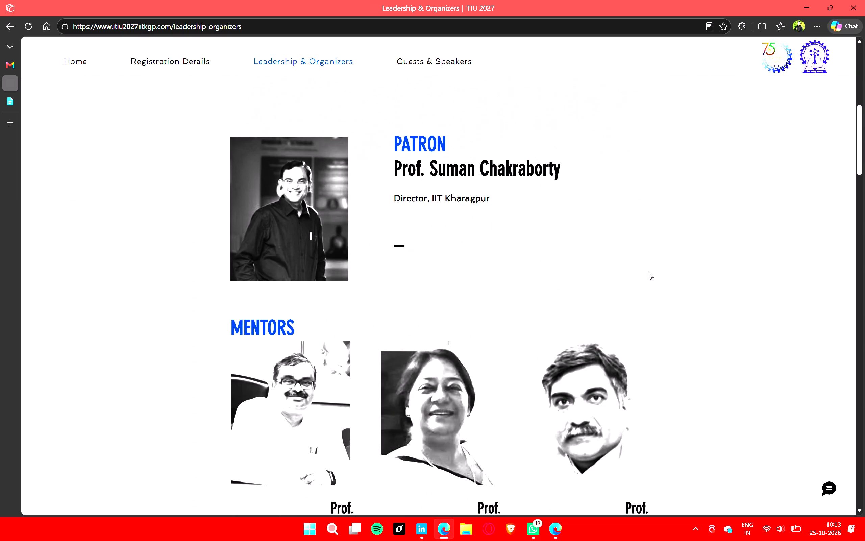
scroll(648, 271, down, 1)
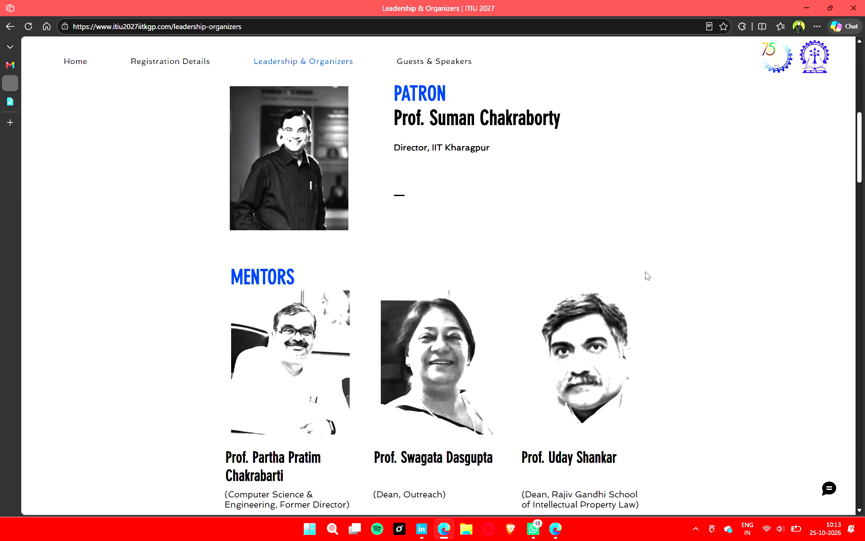
scroll(645, 272, down, 6)
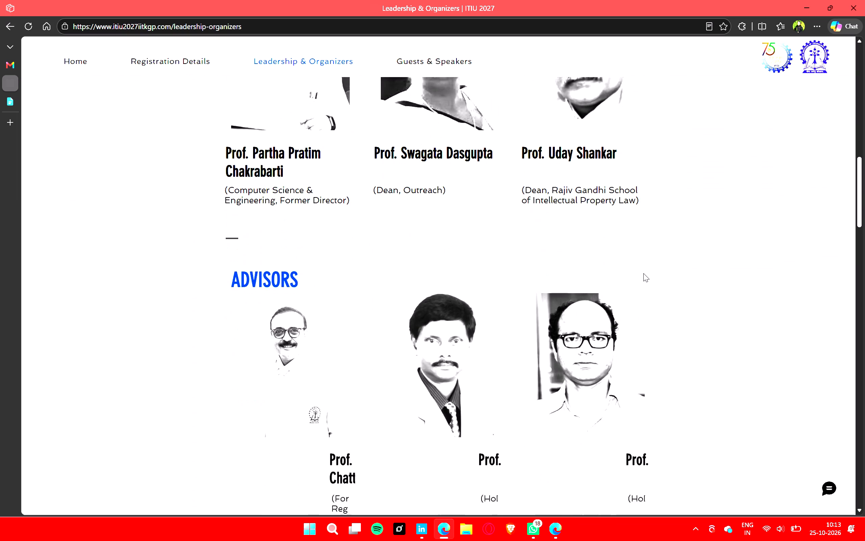
scroll(643, 273, down, 6)
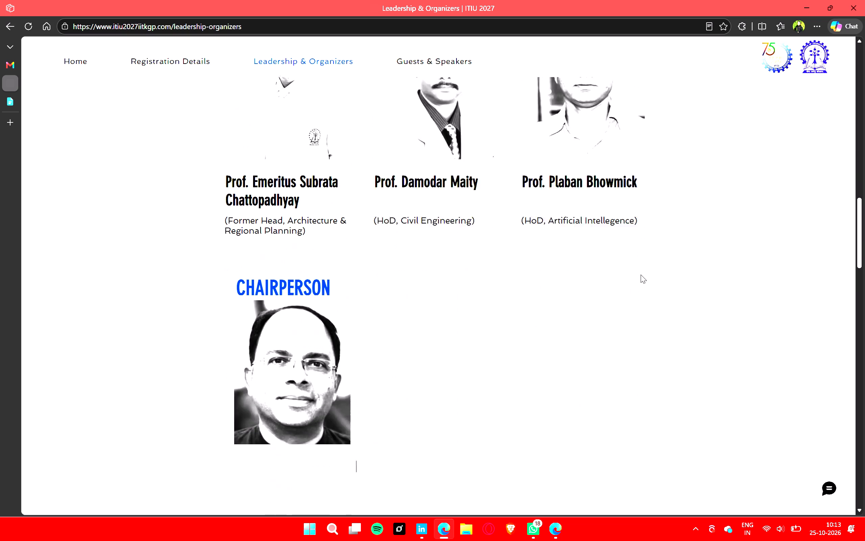
scroll(641, 275, down, 4)
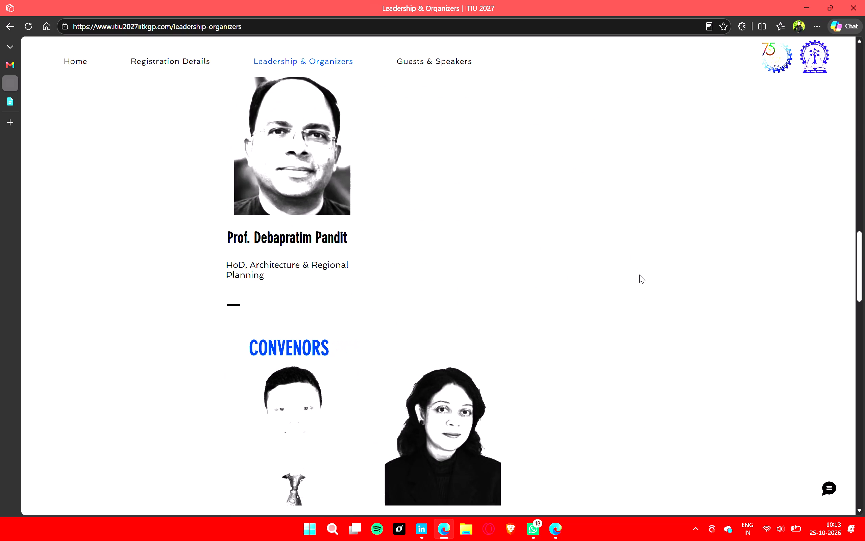
Look through the convenors, organizers, Master of City Planning and Bachelor's in Architecture team members down to the page's end.
scroll(639, 275, down, 7)
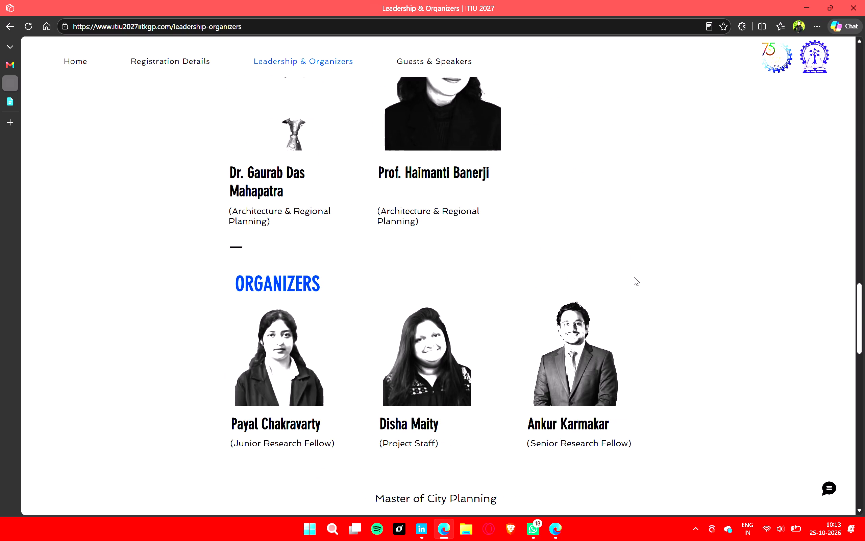
scroll(634, 277, down, 1)
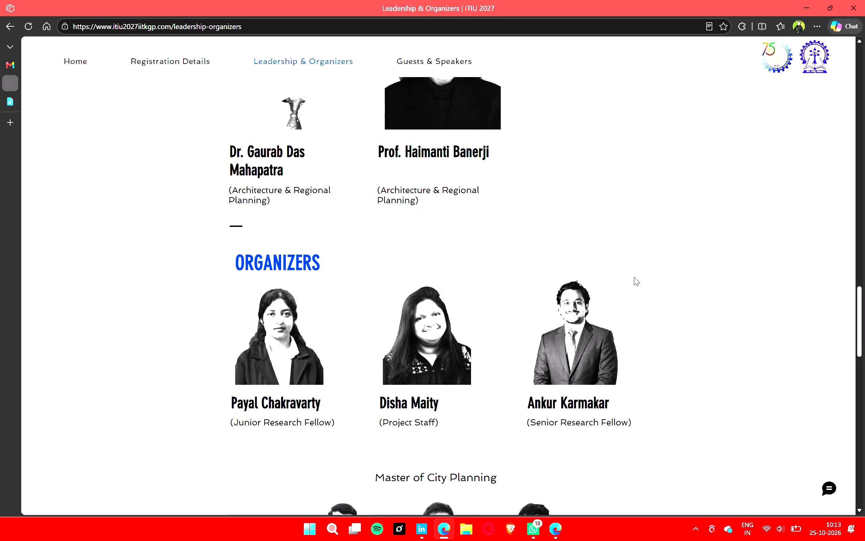
scroll(634, 277, down, 3)
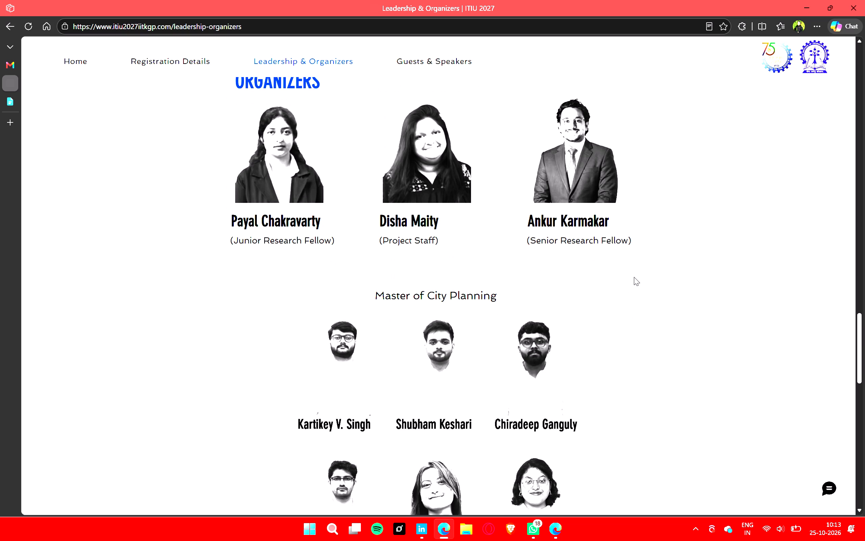
scroll(634, 277, down, 2)
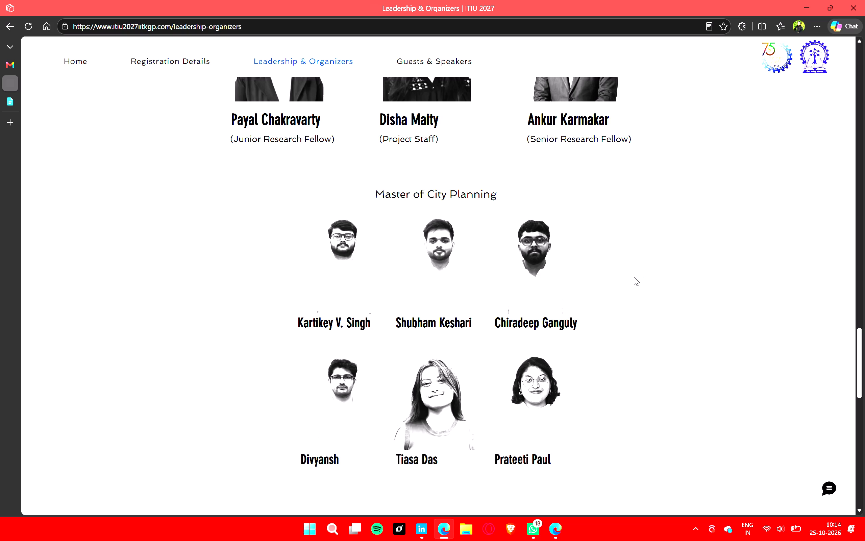
scroll(634, 277, down, 4)
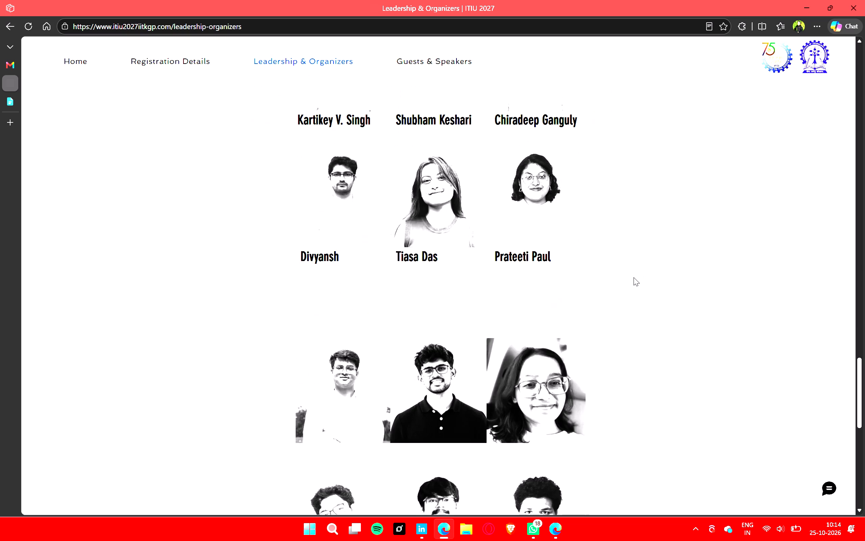
scroll(634, 277, down, 3)
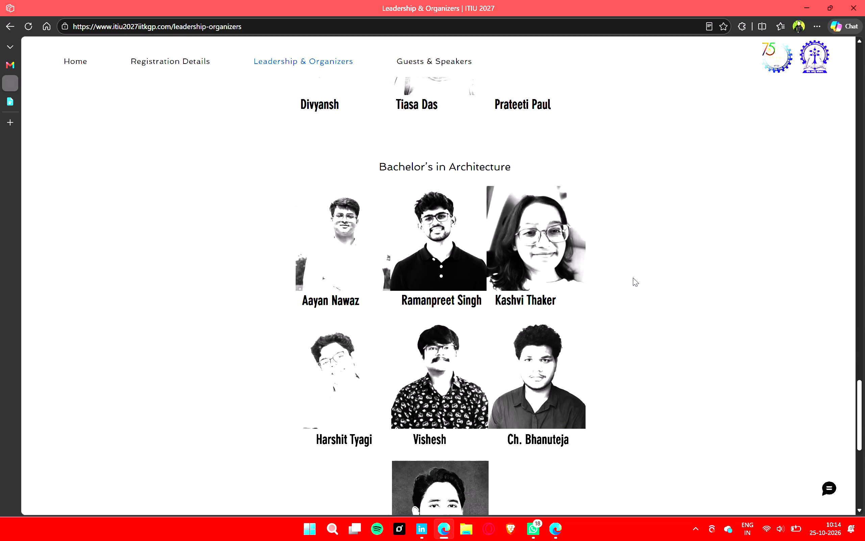
scroll(633, 278, down, 3)
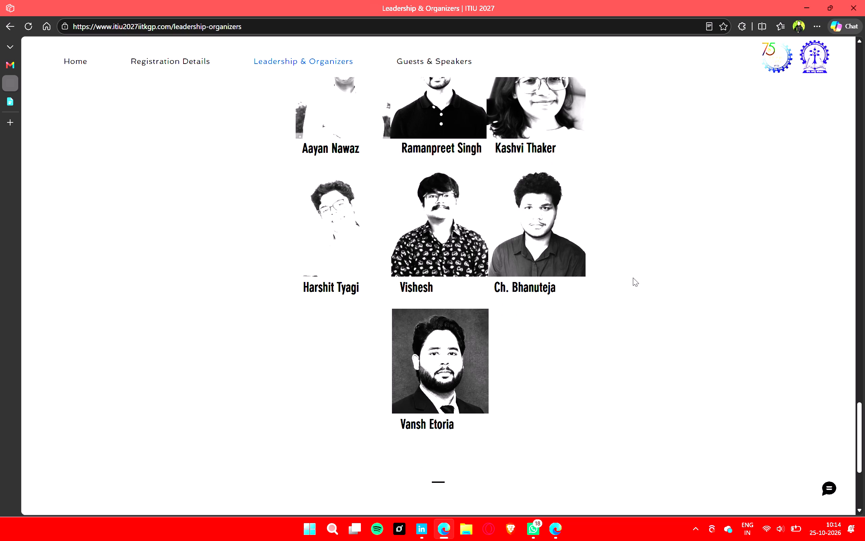
scroll(633, 278, down, 6)
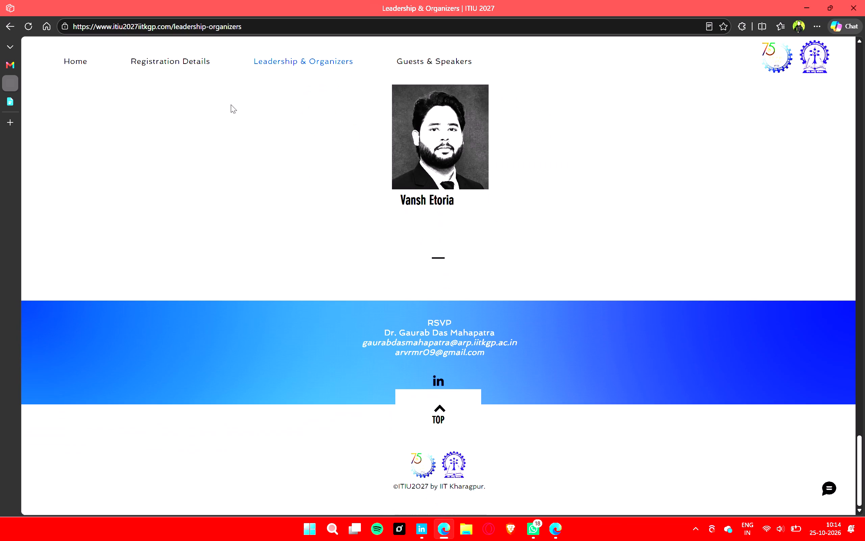
Open the Registration Details page and review the participant opportunities and the registration fees table with its notes.
click(163, 57)
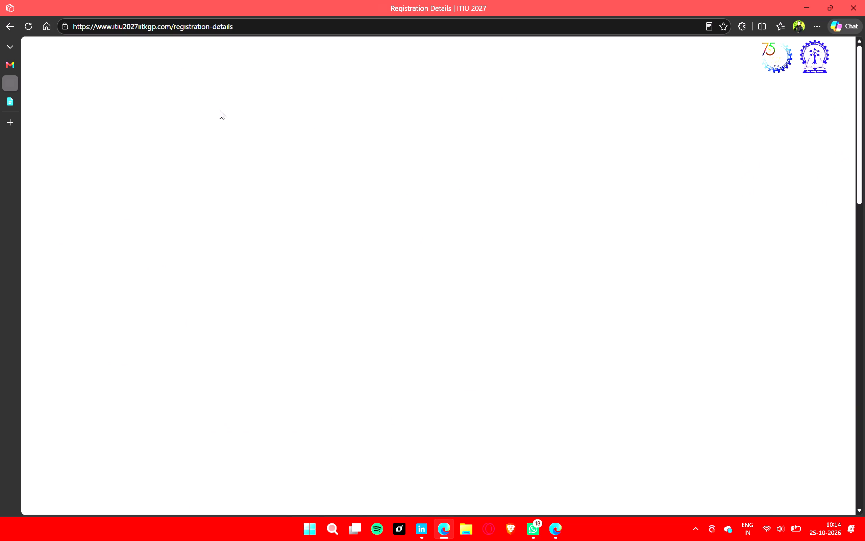
scroll(577, 256, down, 10)
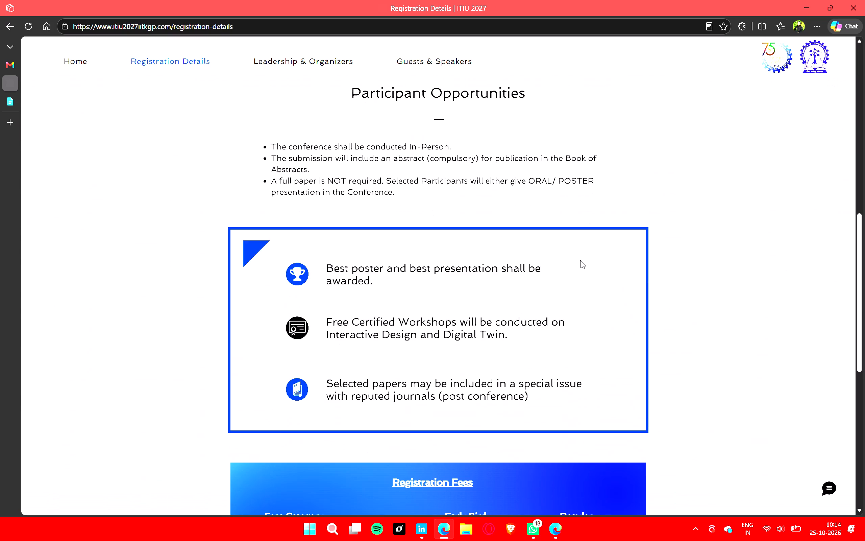
scroll(579, 260, down, 3)
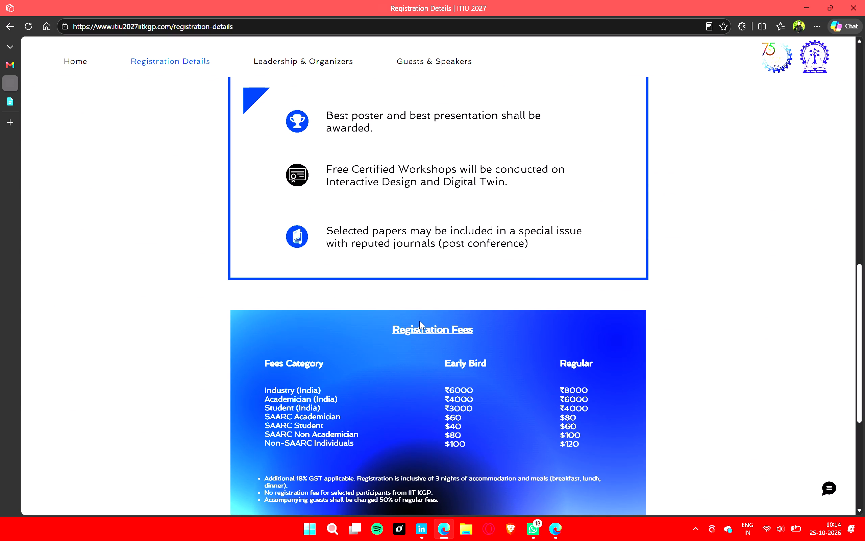
scroll(420, 323, down, 7)
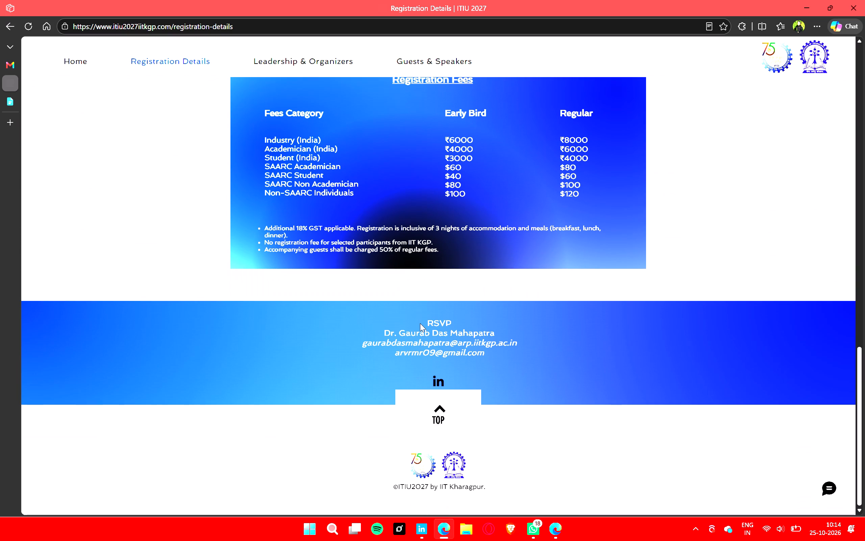
scroll(420, 323, down, 2)
scroll(420, 323, up, 12)
Return to the conference site's Home page and look through its content down to the numbered conference themes.
click(71, 56)
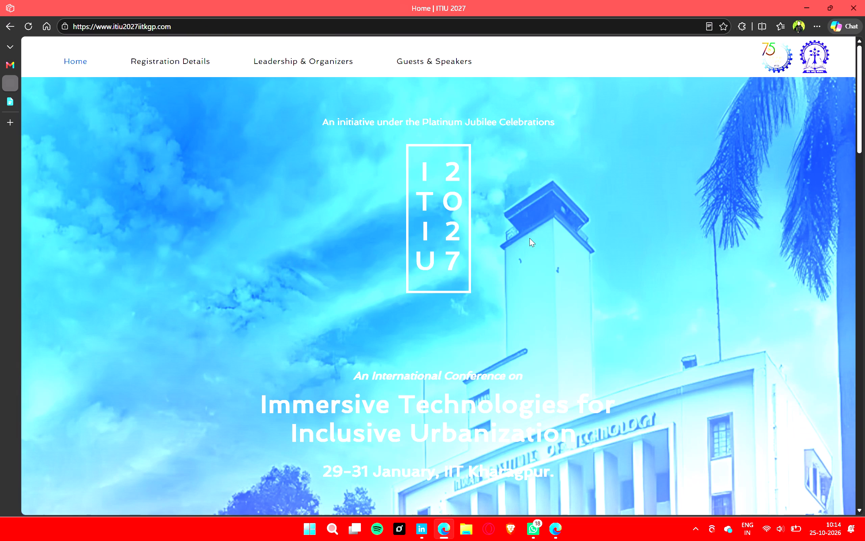
scroll(568, 274, down, 20)
scroll(568, 274, down, 1)
scroll(558, 274, up, 1)
scroll(558, 274, down, 14)
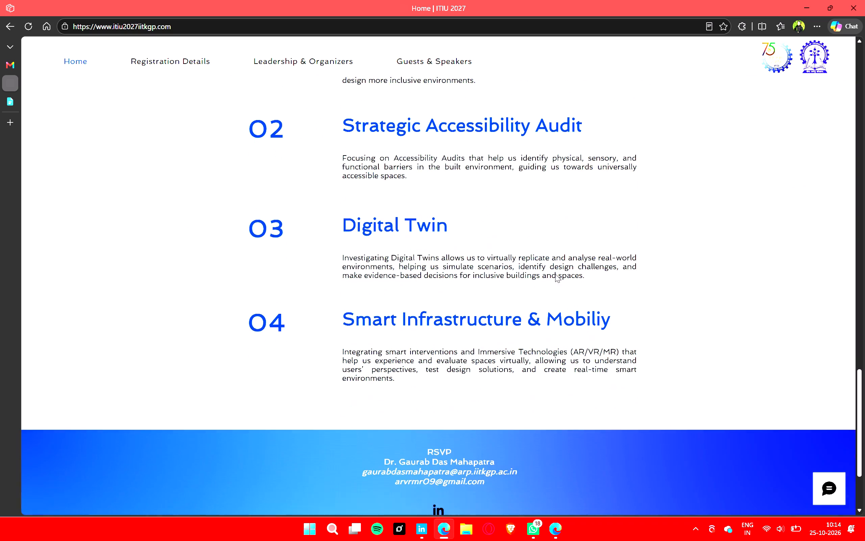
View the Home page's footer with the RSVP contact section, and return to the top of the Home page.
scroll(555, 274, down, 6)
click(442, 423)
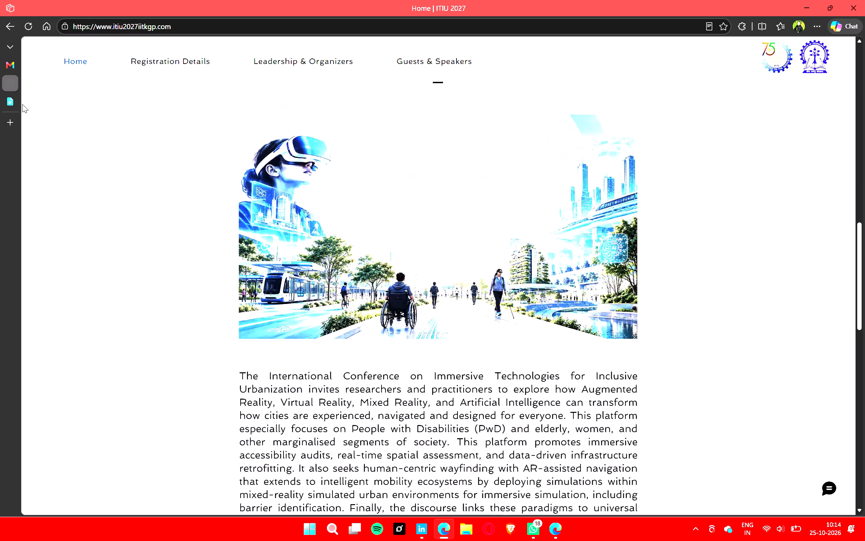
click(768, 61)
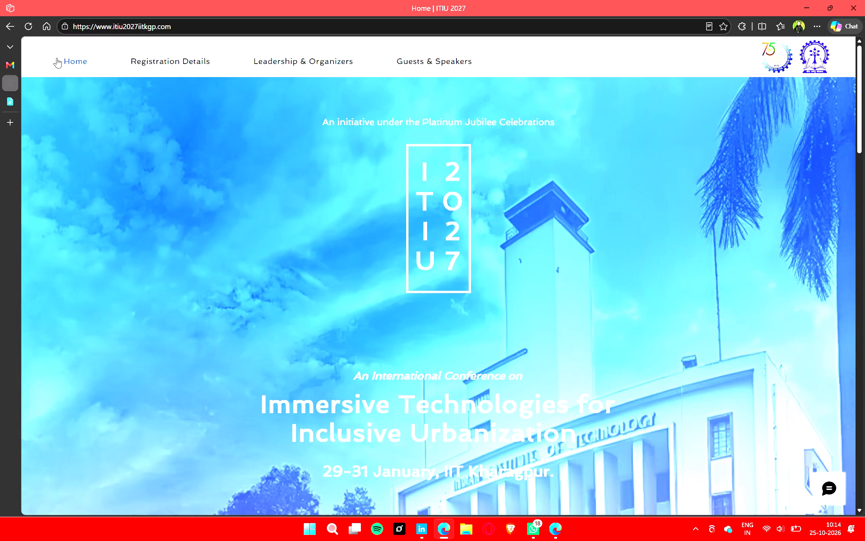
click(56, 60)
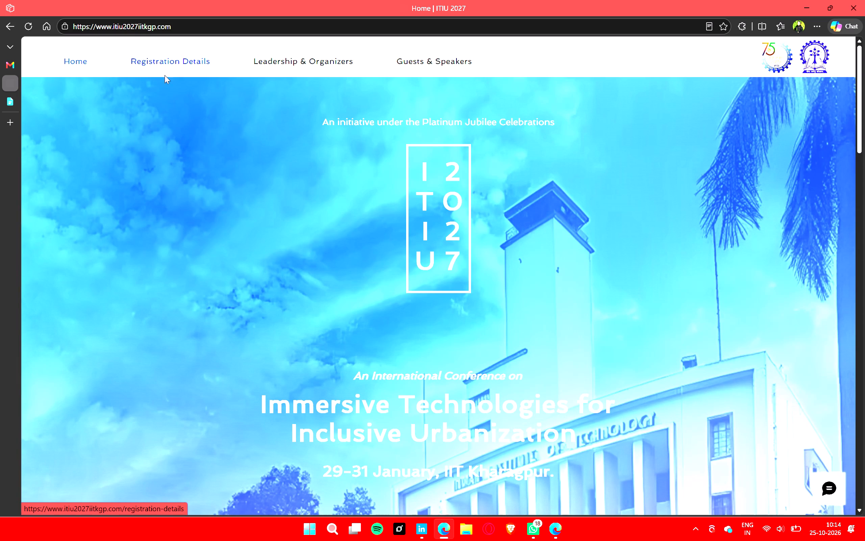
Open the conference site's ITIU 2027 chat window and look at it without writing a message.
click(830, 489)
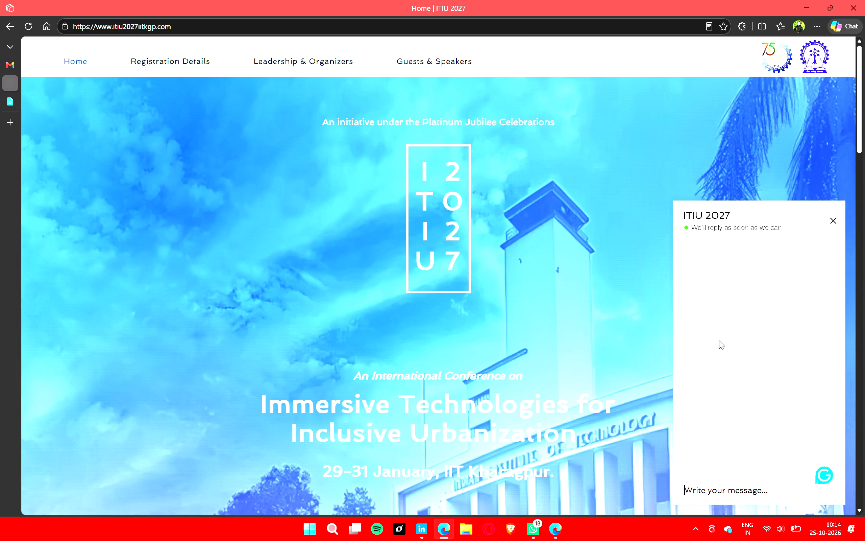
click(315, 277)
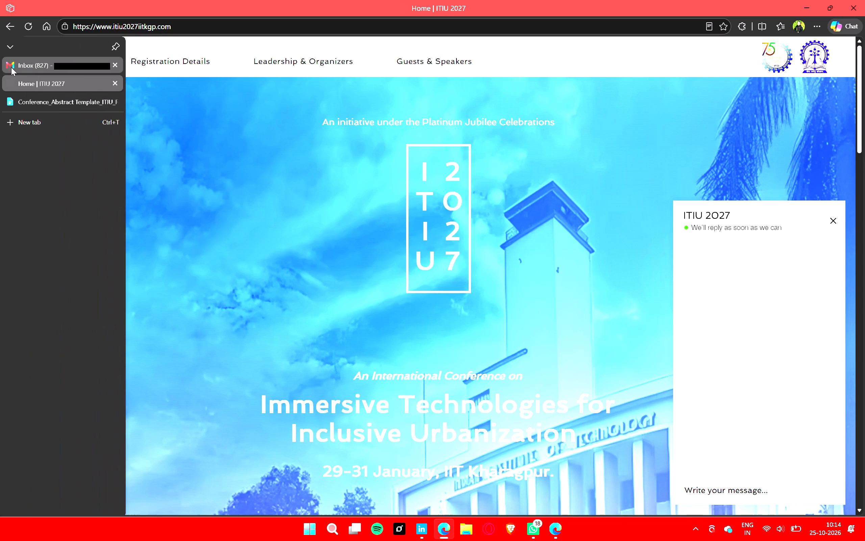